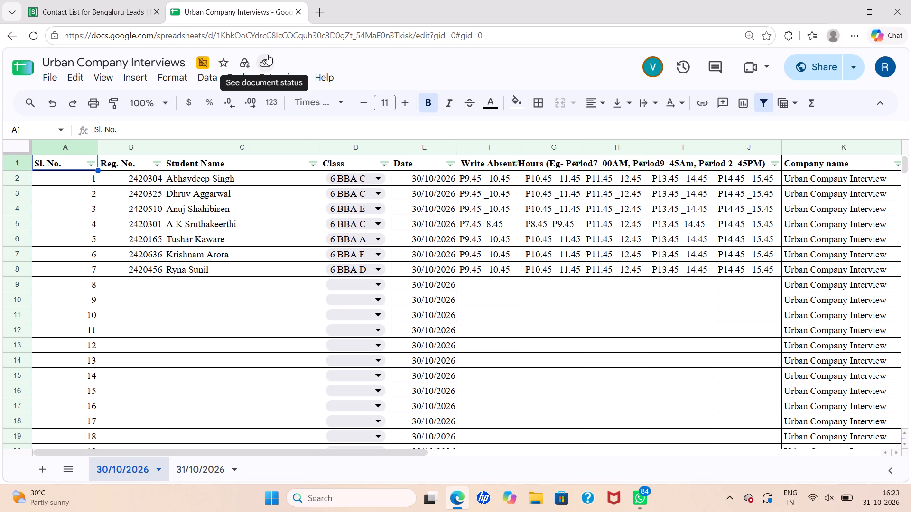
Close the Urban Company Interviews spreadsheet and dismiss the full-page ad covering the Scribd document.
left_click(298, 13)
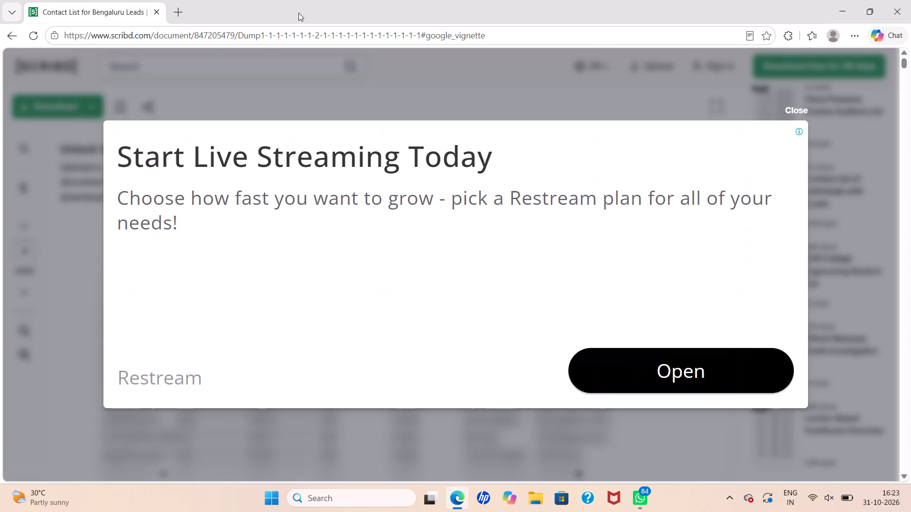
left_click(792, 106)
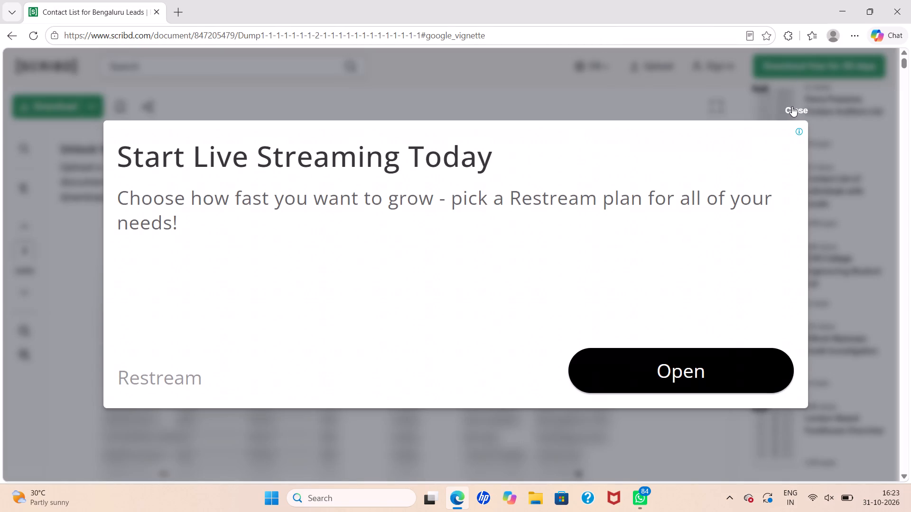
left_click(795, 110)
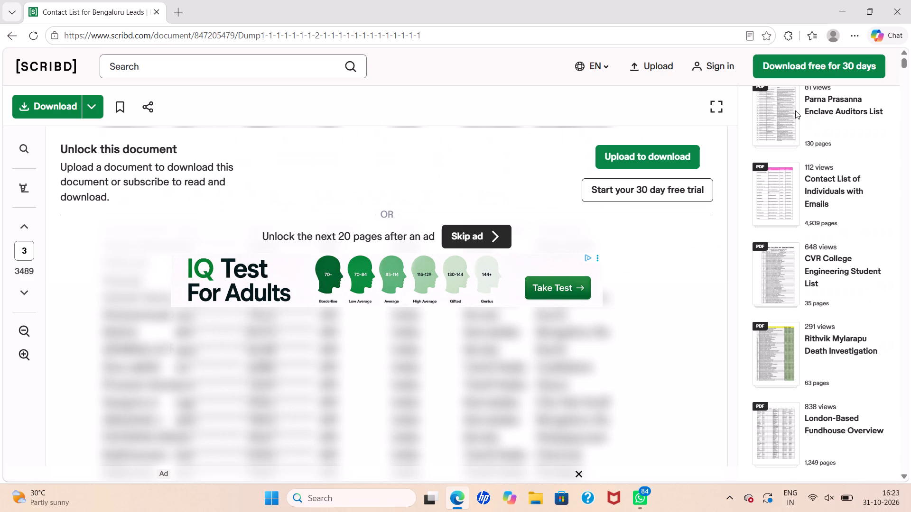
In a new browser tab, search for Google Sheets, go to its home page and open the Client_Strategy_Rajvansh spreadsheet.
left_click(180, 9)
left_click(371, 147)
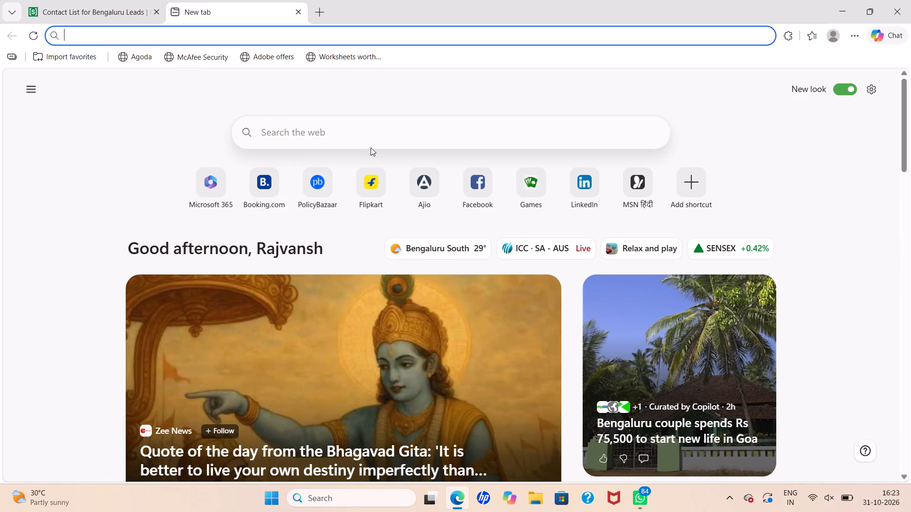
left_click(365, 144)
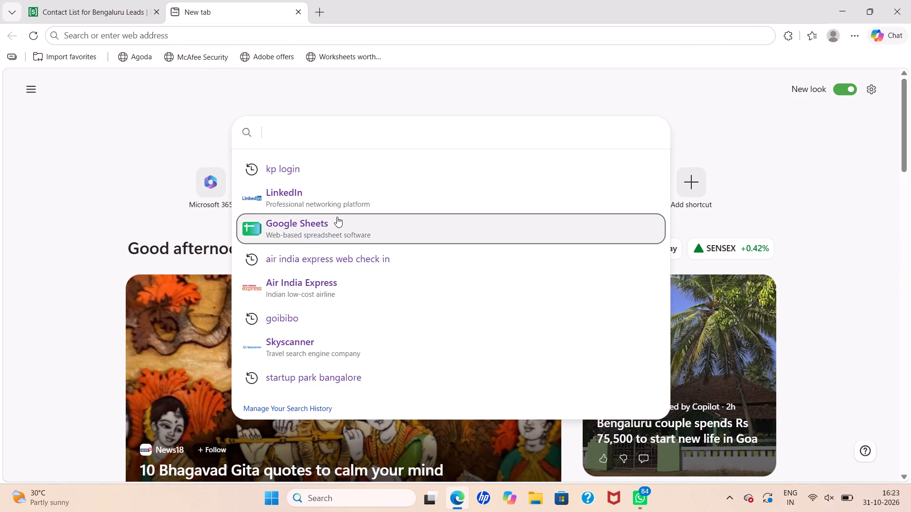
left_click(336, 219)
left_click(157, 195)
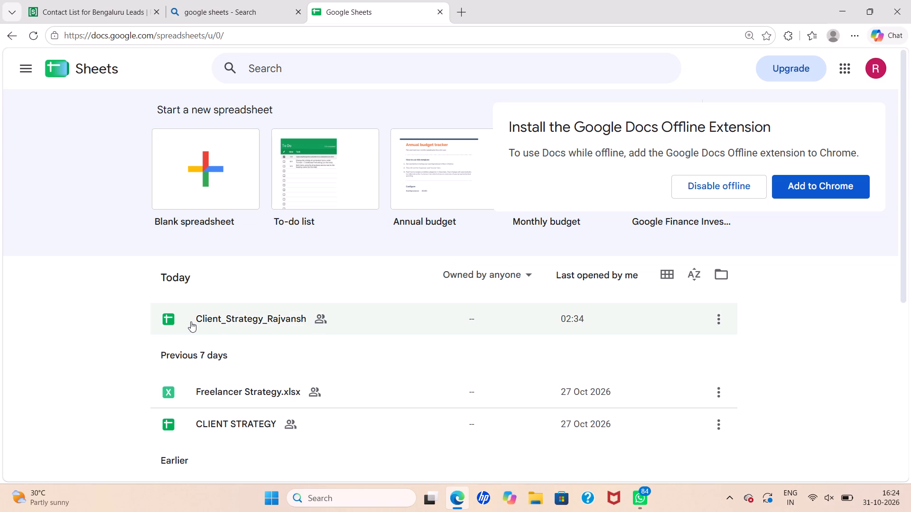
left_click(191, 321)
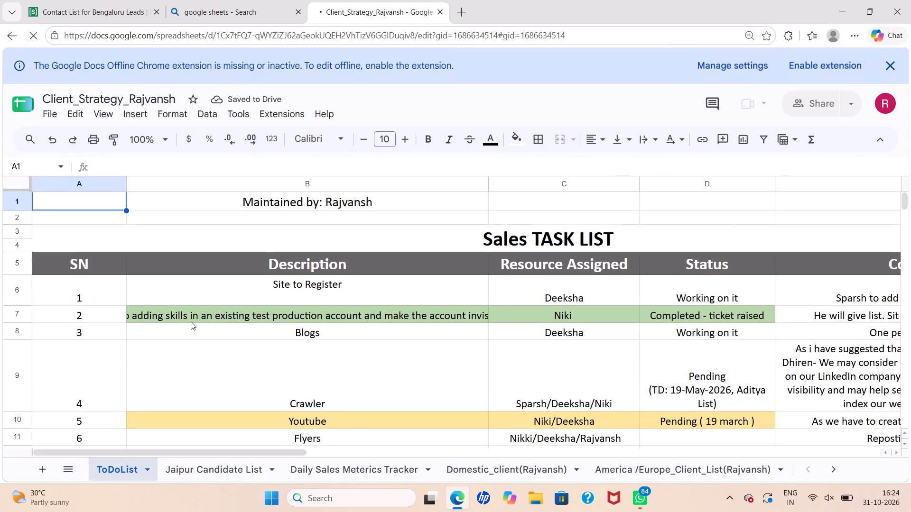
Open the Domestic_client(Rajvansh) sheet and look through its dated lead entries, including lead source and internship or project roles.
left_click(332, 474)
left_click(465, 477)
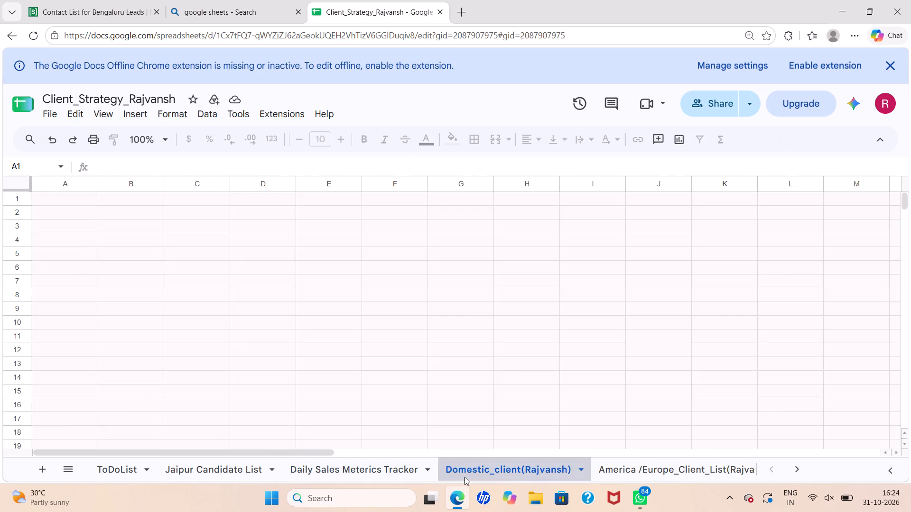
scroll(395, 403, "down", 10)
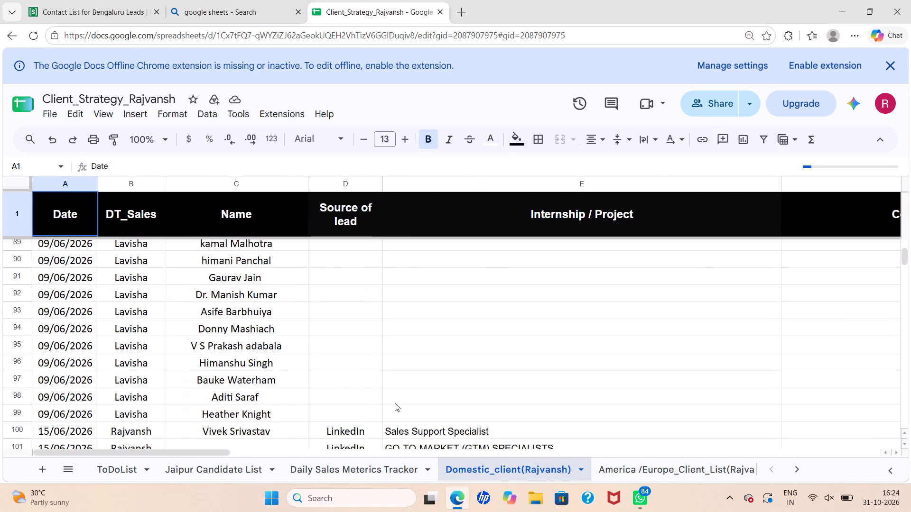
scroll(395, 403, "down", 16)
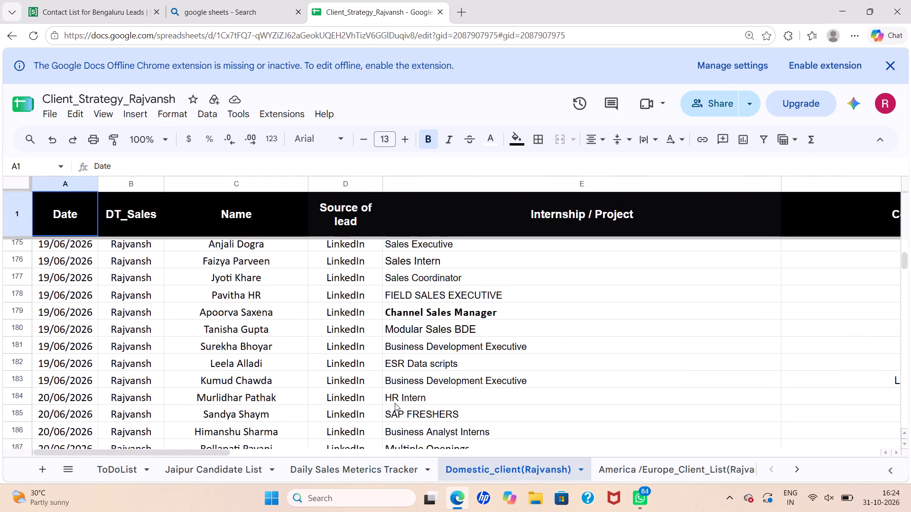
scroll(395, 403, "down", 18)
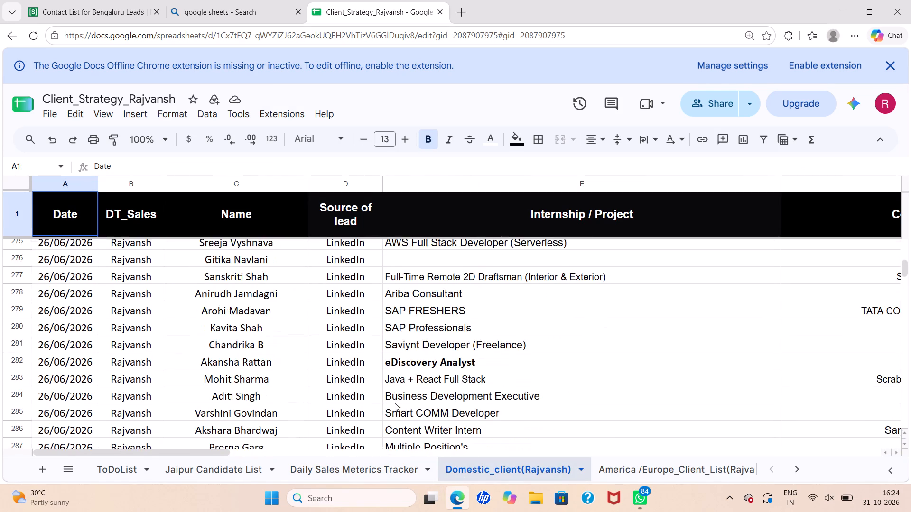
scroll(395, 403, "down", 18)
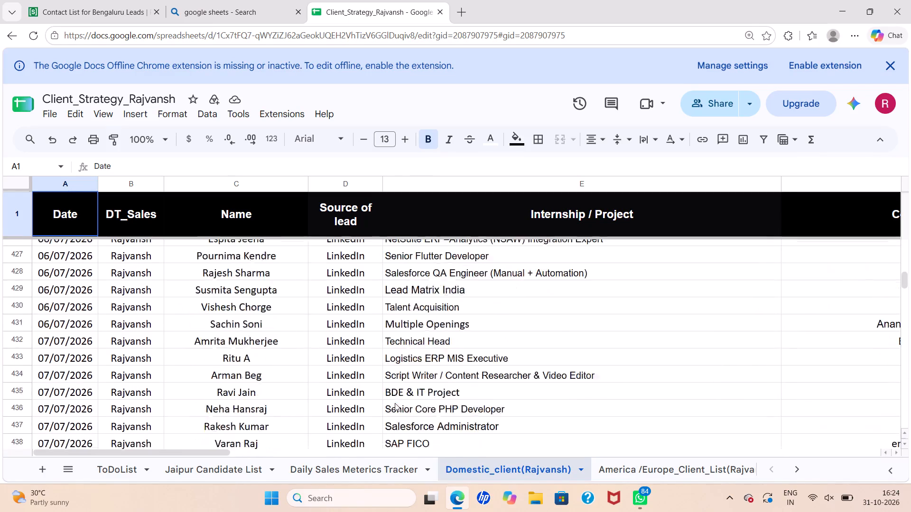
scroll(395, 403, "down", 18)
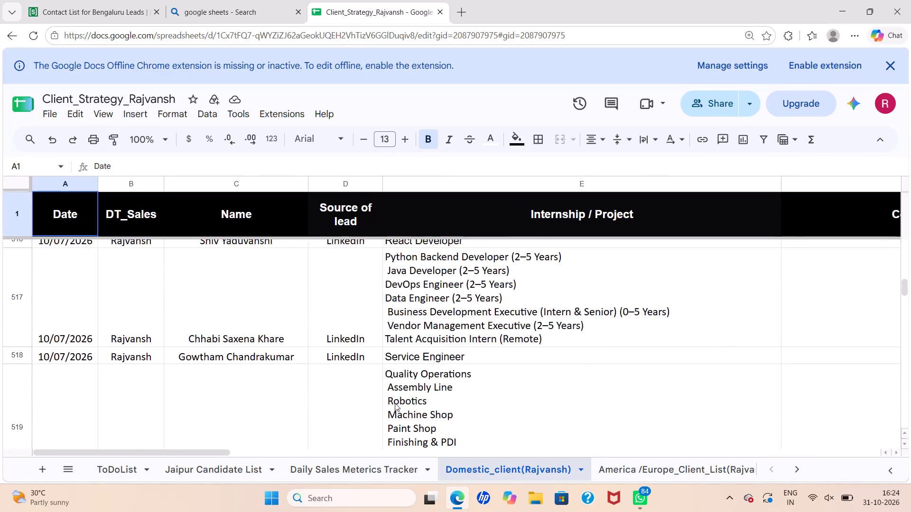
scroll(395, 403, "down", 17)
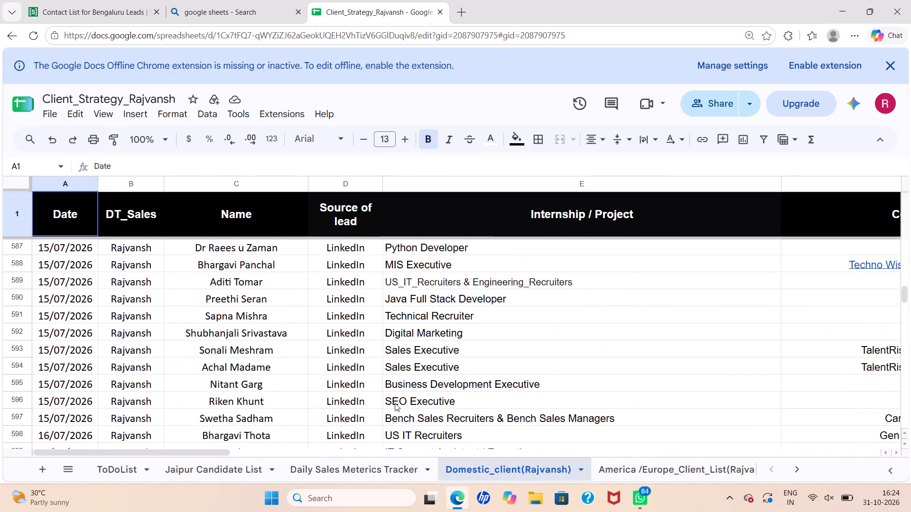
scroll(395, 403, "down", 17)
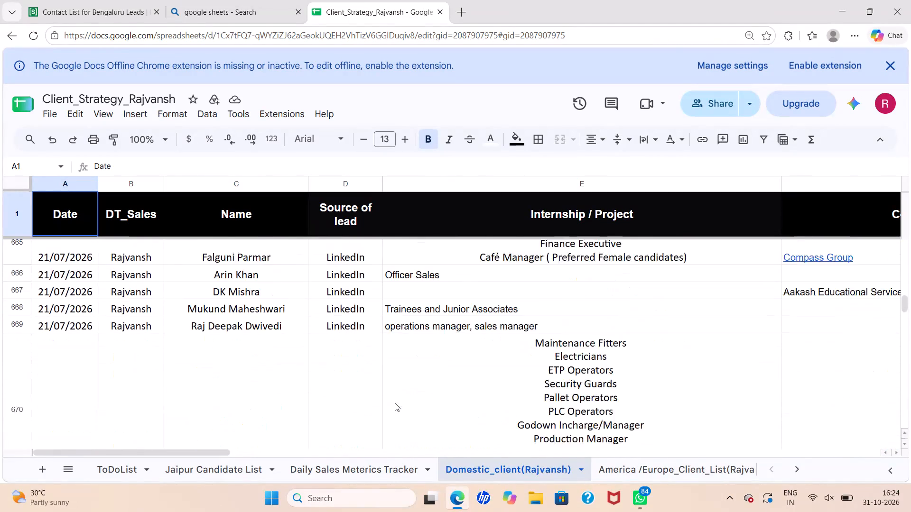
scroll(395, 403, "down", 17)
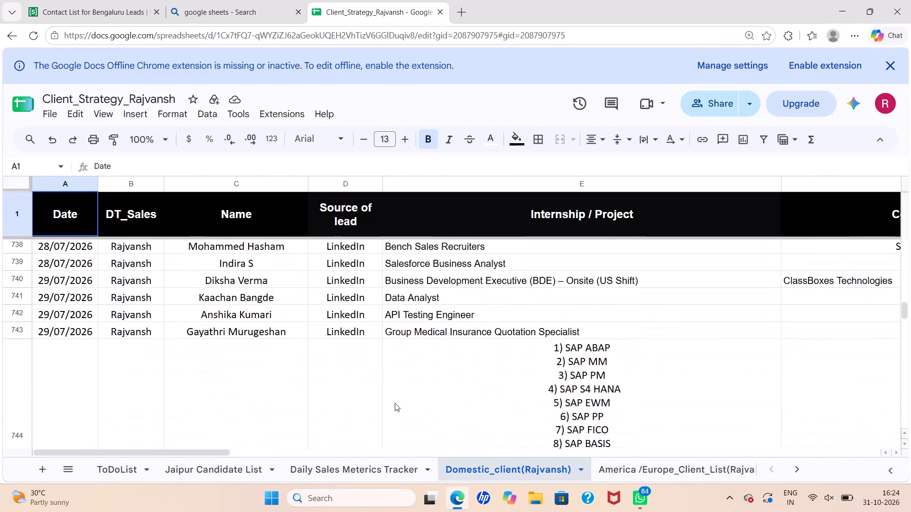
scroll(395, 403, "down", 17)
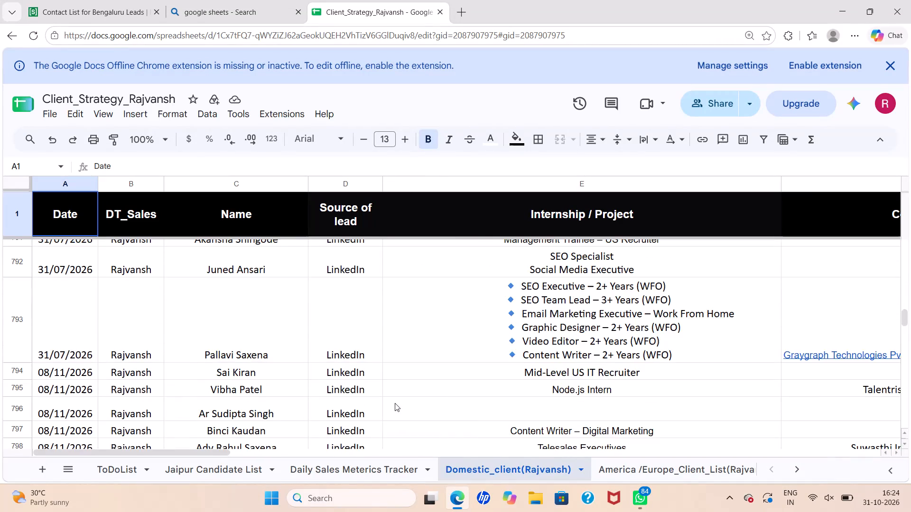
scroll(395, 403, "down", 9)
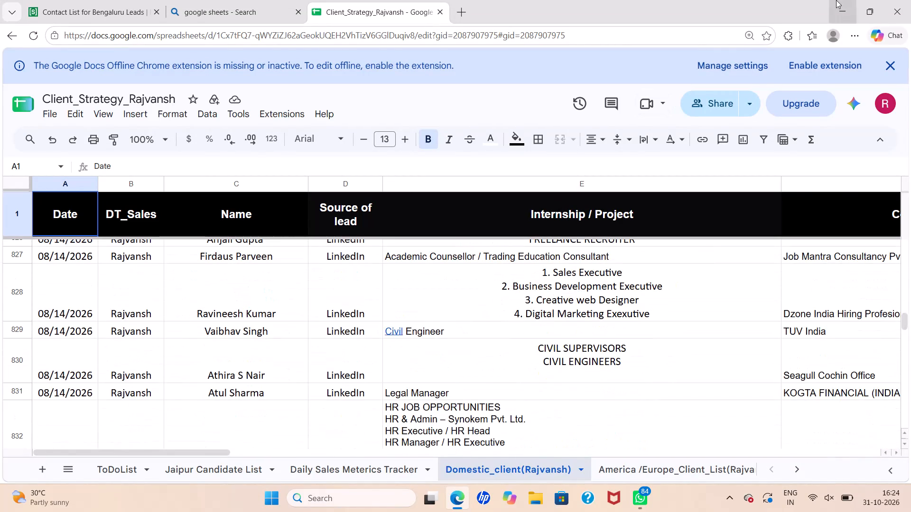
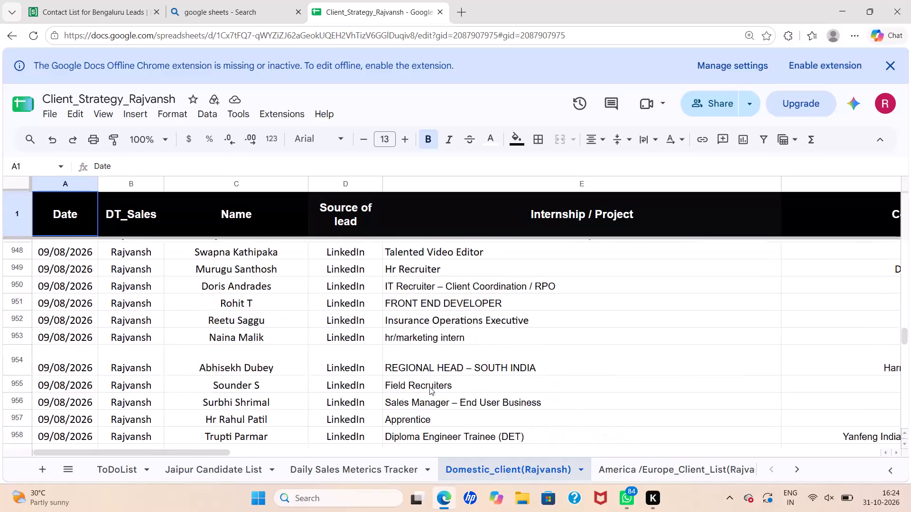
Look through the latest October lead entries to find where the 1st Call ReachOut Status column stops being filled in.
scroll(429, 387, "down", 13)
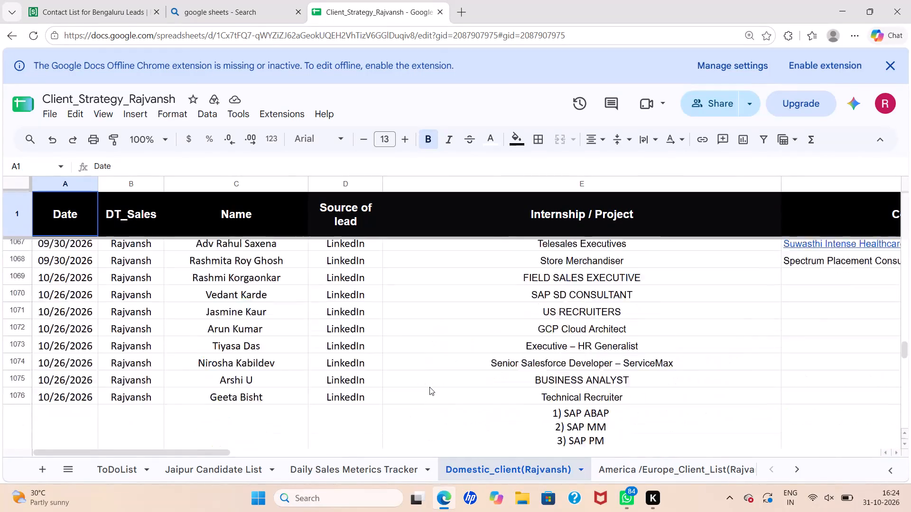
scroll(429, 387, "down", 7)
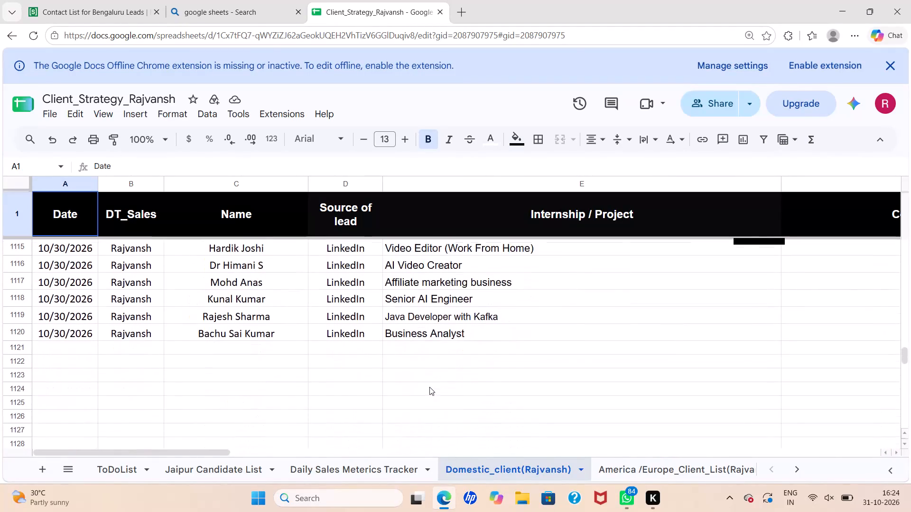
scroll(429, 387, "left", 7)
scroll(429, 387, "up", 6)
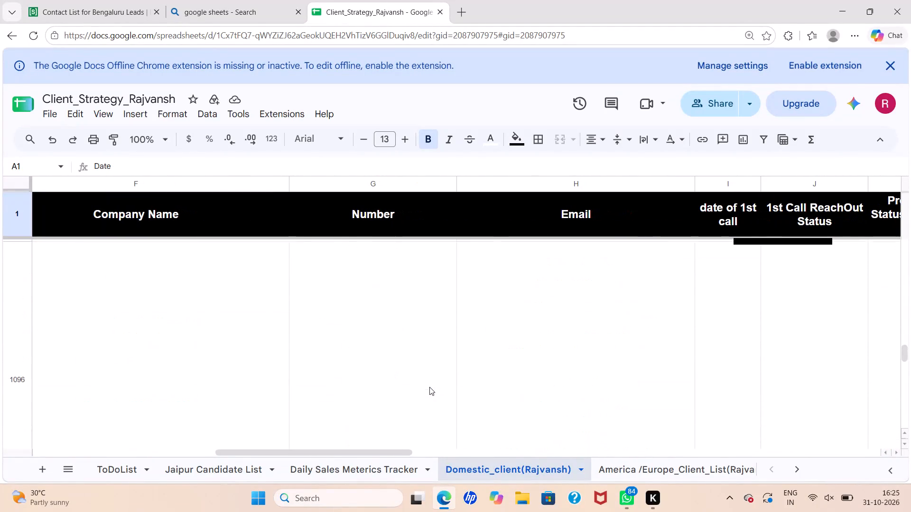
scroll(429, 387, "right", 5)
scroll(429, 387, "up", 2)
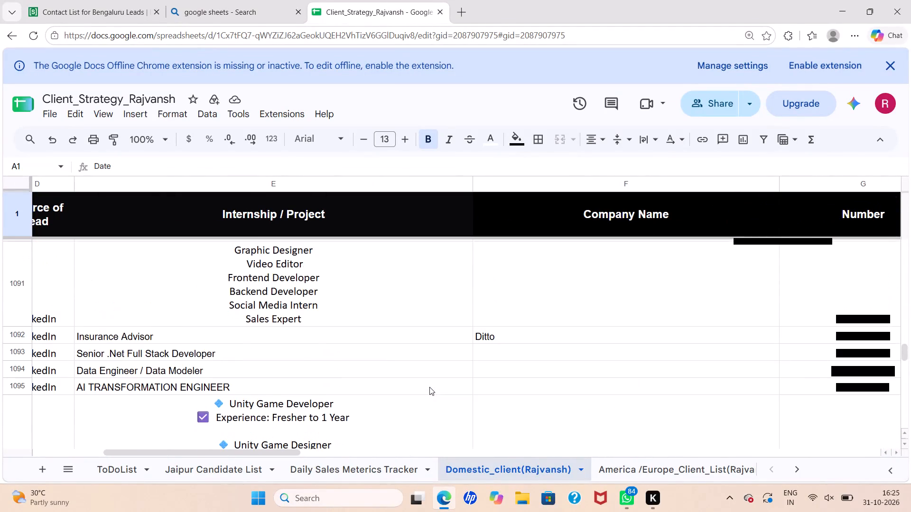
scroll(429, 387, "right", 4)
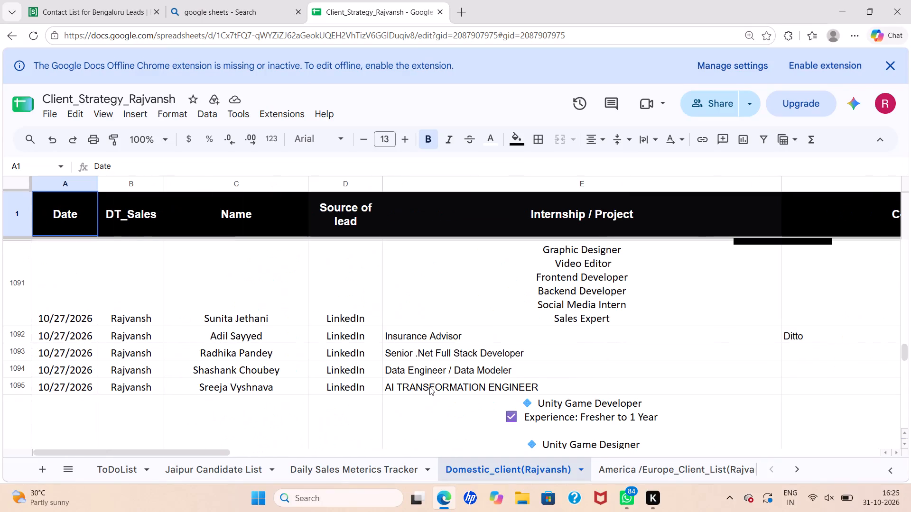
scroll(429, 387, "right", 2)
scroll(429, 387, "up", 1)
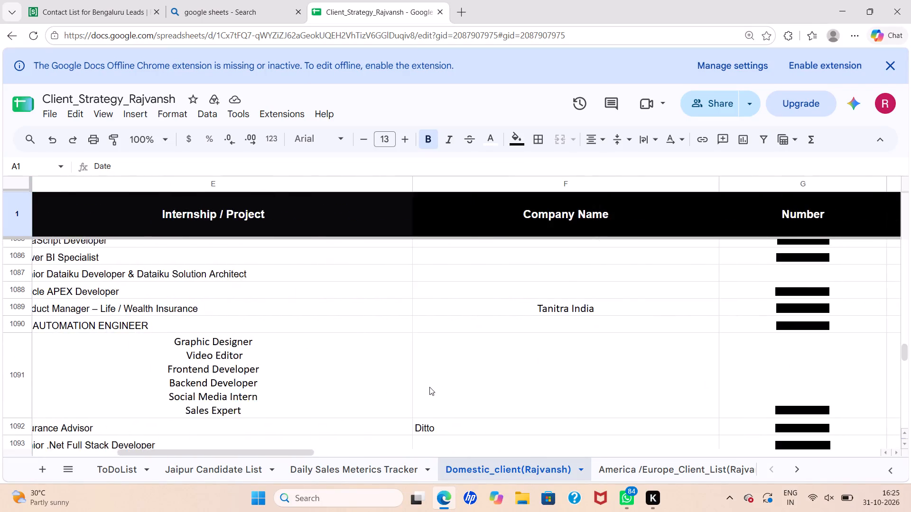
scroll(429, 387, "up", 1)
scroll(429, 387, "down", 1)
scroll(429, 387, "right", 1)
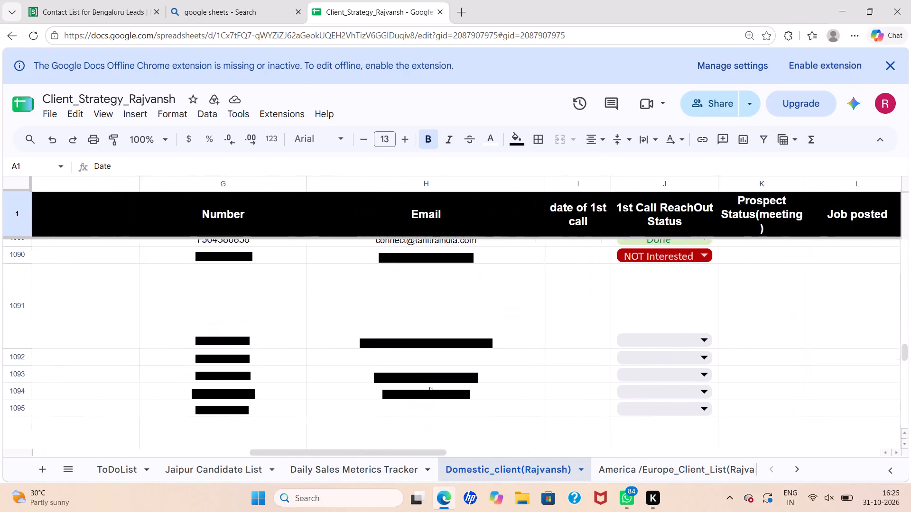
scroll(429, 387, "right", 6)
Review the names, internship or project roles, company and contact details of the leads in rows 1091 to 1095.
scroll(429, 387, "left", 2)
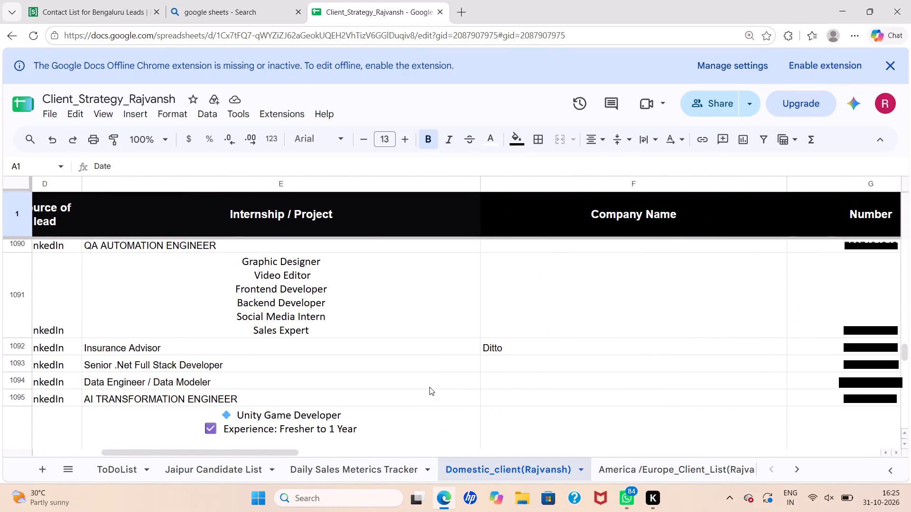
scroll(429, 387, "left", 2)
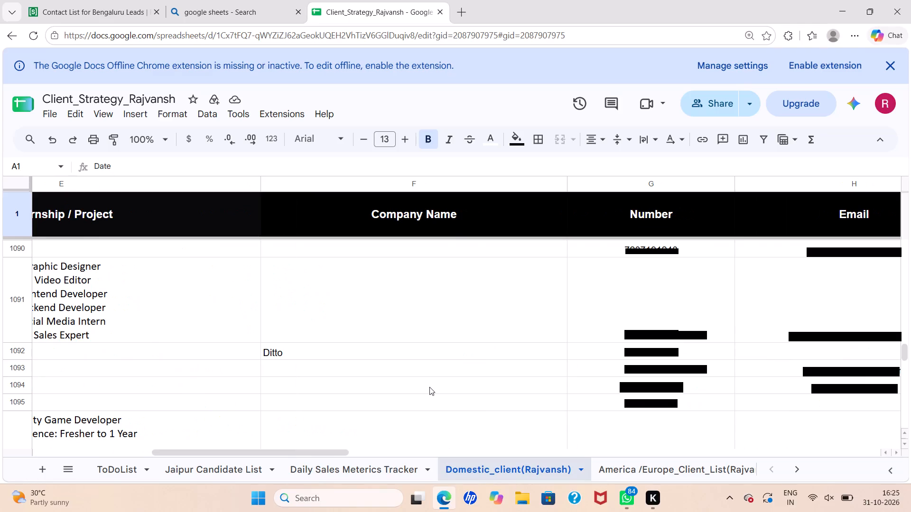
scroll(429, 387, "right", 6)
scroll(429, 387, "left", 1)
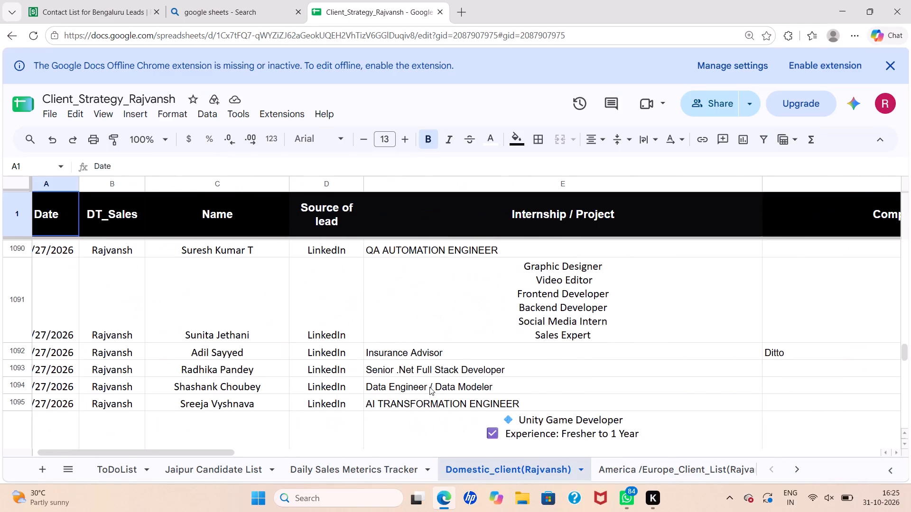
scroll(429, 387, "left", 4)
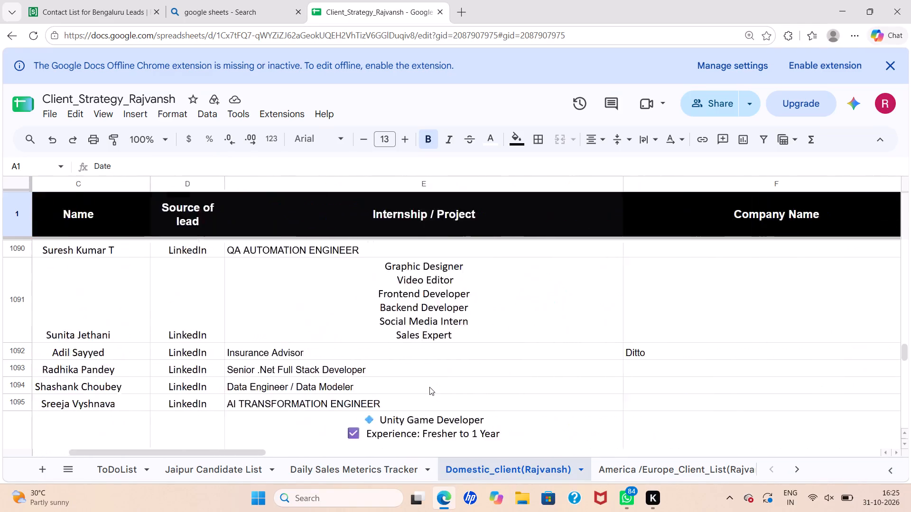
scroll(429, 387, "left", 1)
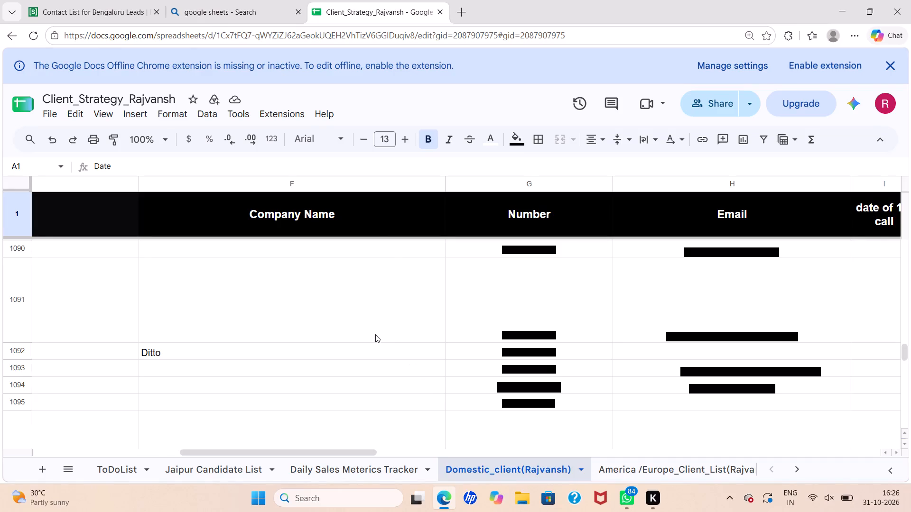
scroll(375, 334, "right", 9)
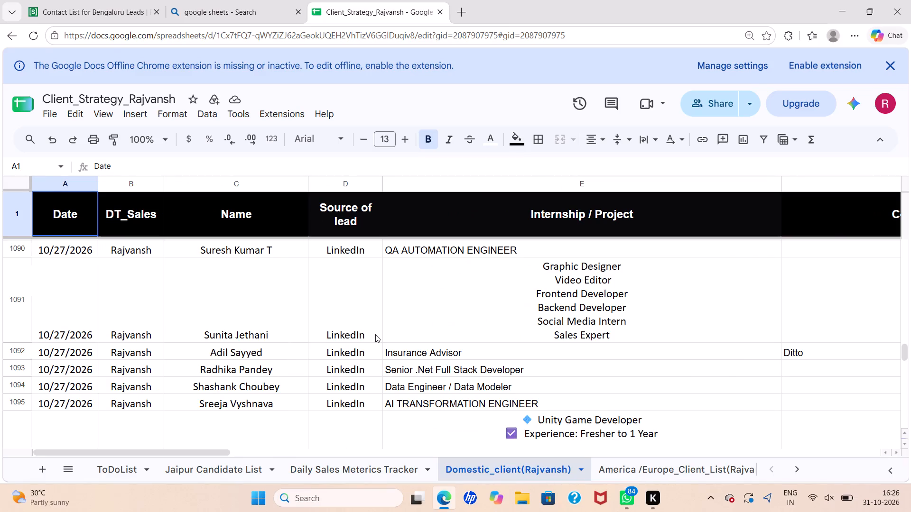
scroll(375, 334, "left", 5)
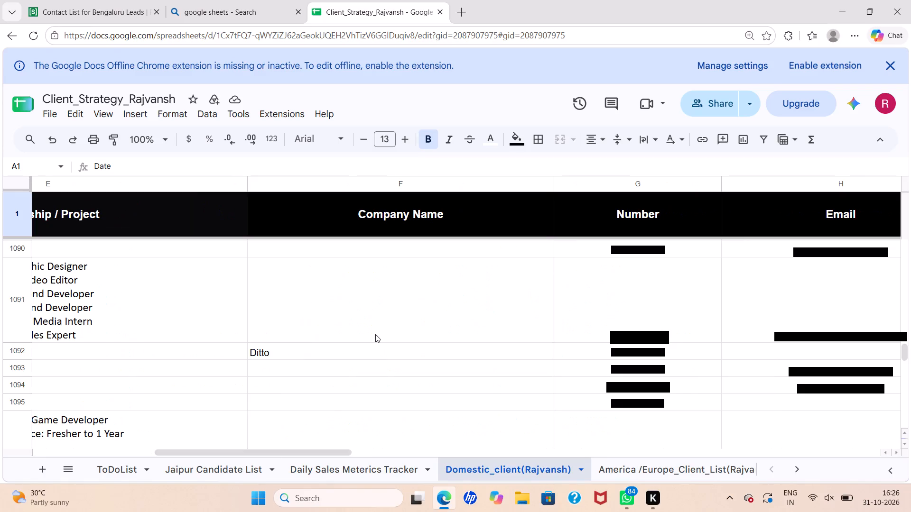
scroll(375, 334, "left", 2)
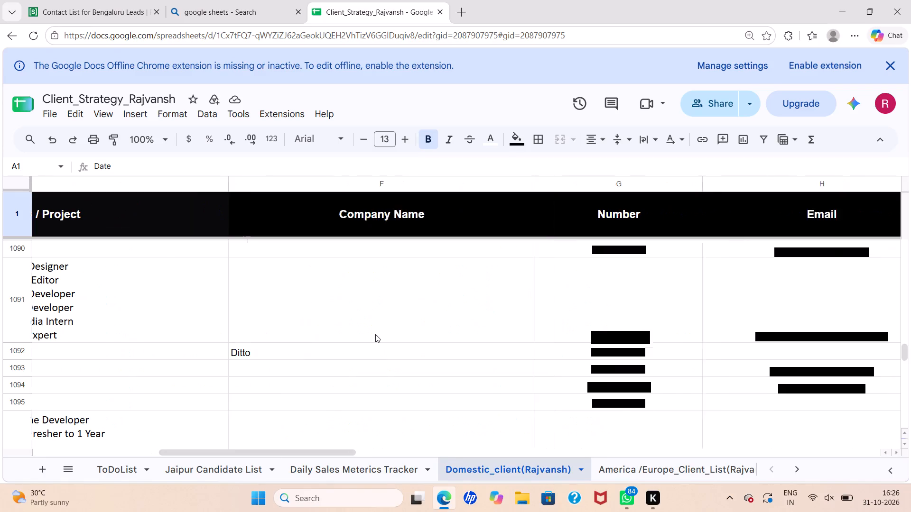
Set the 1st Call ReachOut Status to Not attended for the leads in rows 1091, 1092 and 1093.
scroll(375, 334, "left", 2)
left_click(608, 335)
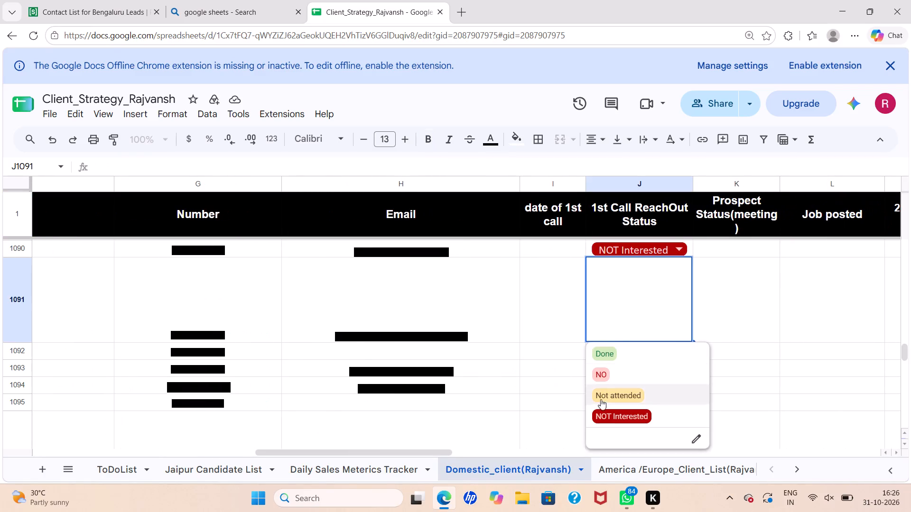
left_click(608, 396)
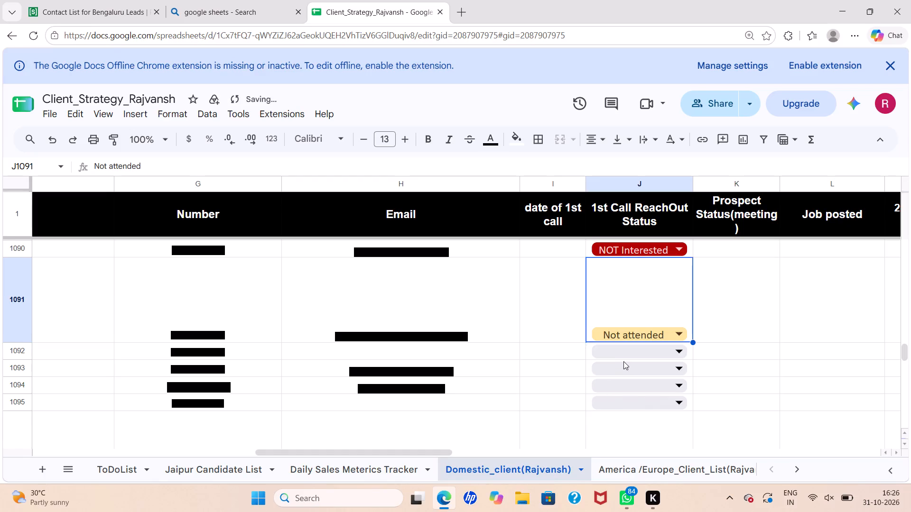
left_click(627, 356)
left_click(619, 405)
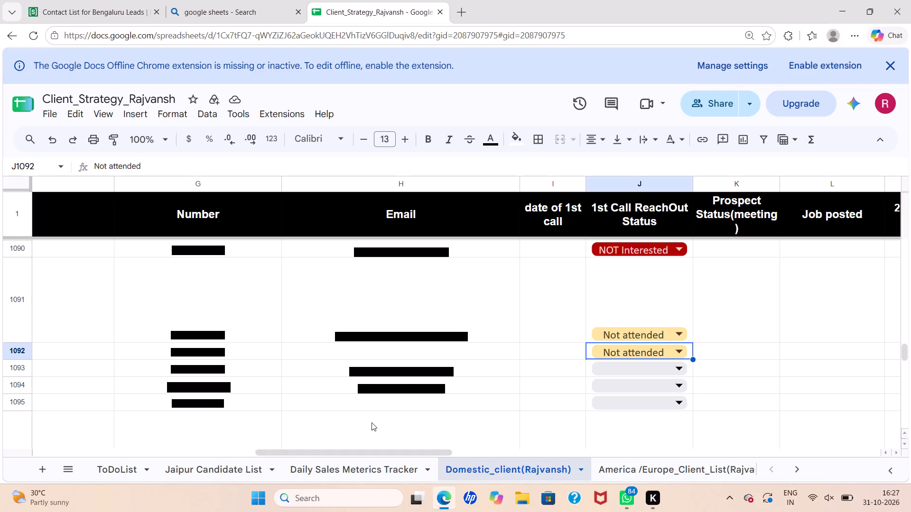
left_click(624, 369)
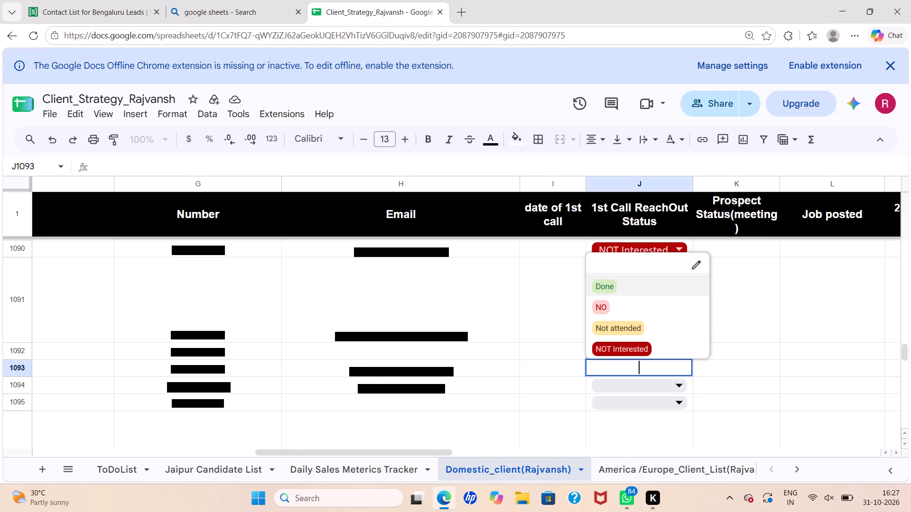
left_click(637, 333)
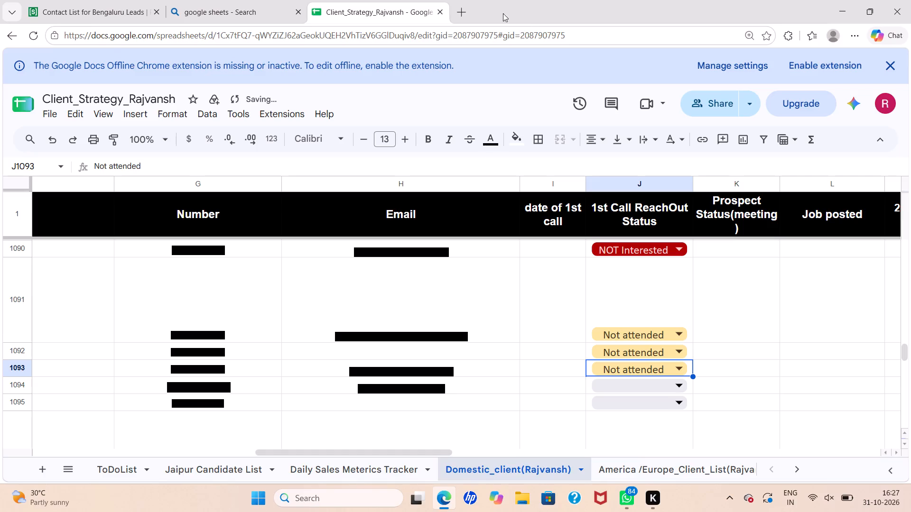
Search the web for my operator in a new browser tab.
left_click(465, 14)
left_click(422, 122)
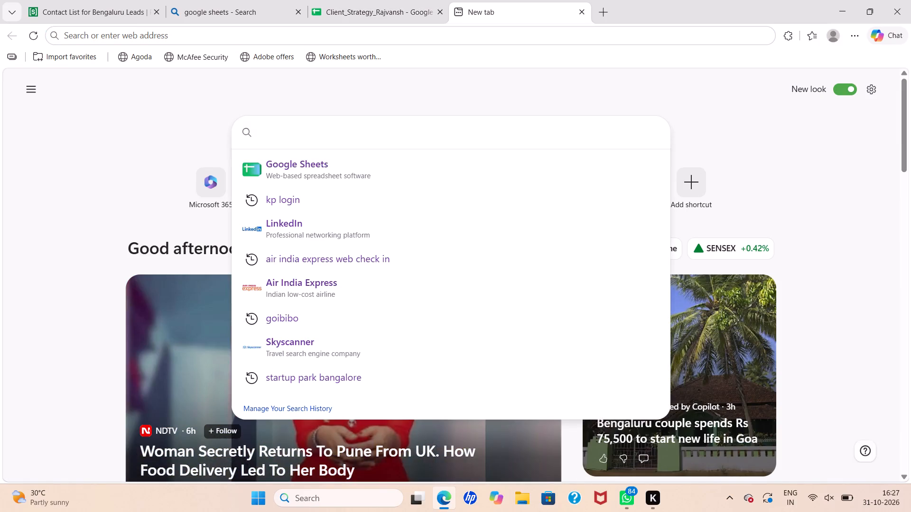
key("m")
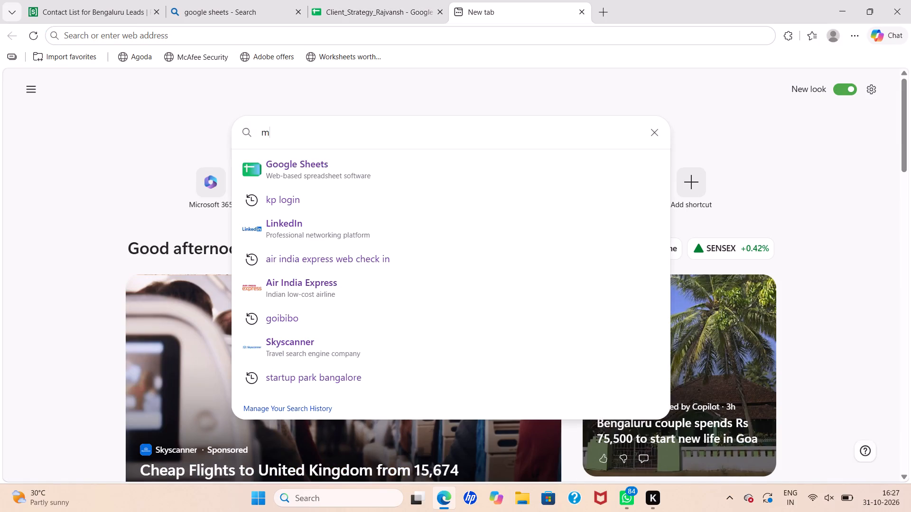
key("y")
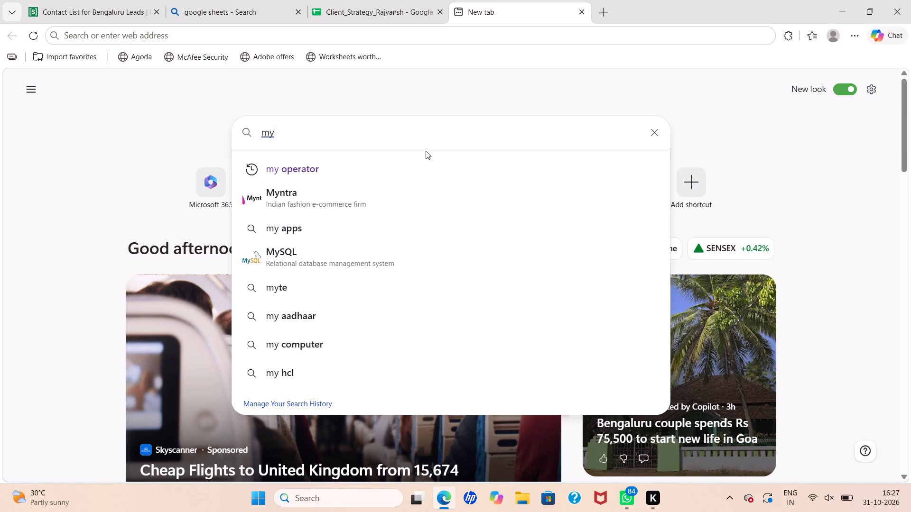
left_click(421, 164)
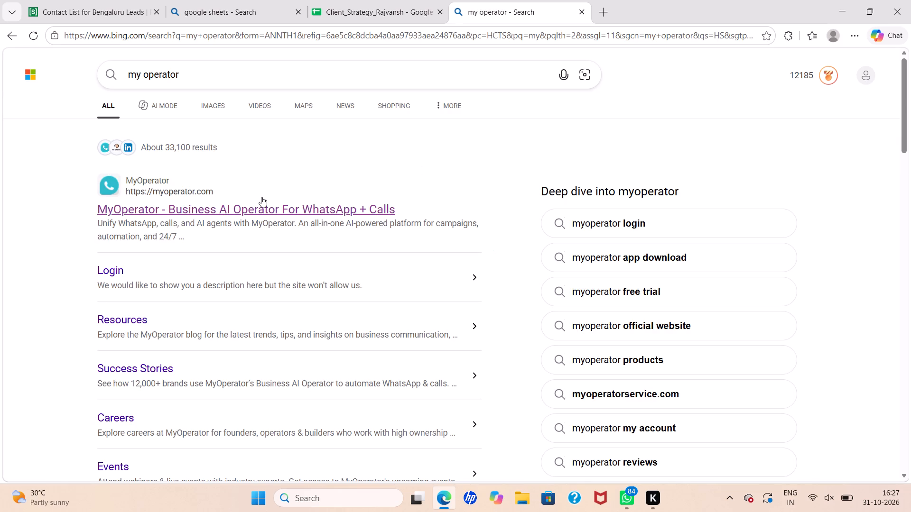
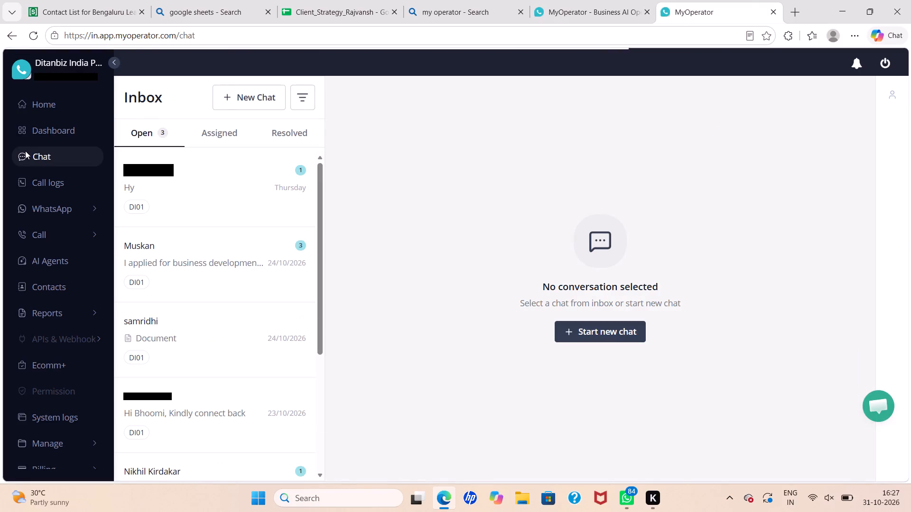
Review the two topmost open conversations in the MyOperator chat inbox, starting with the one whose last message is "Hy".
left_click(181, 191)
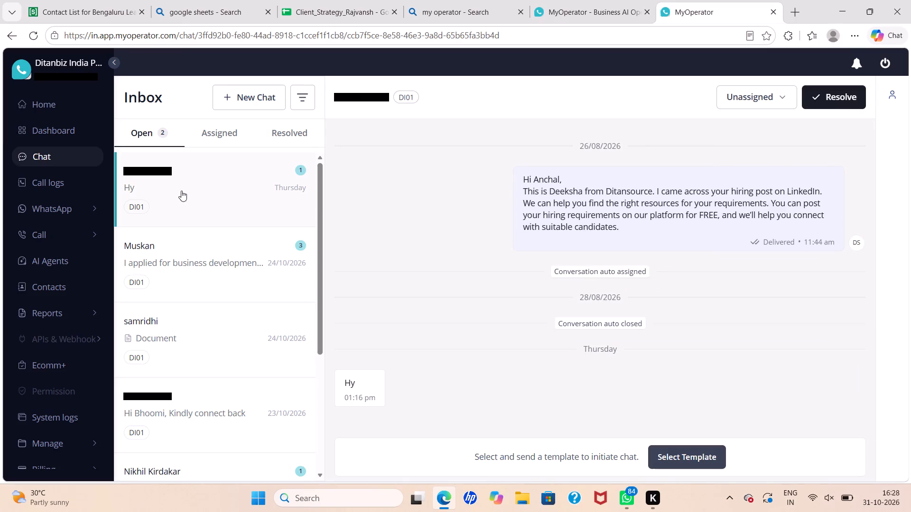
left_click(197, 246)
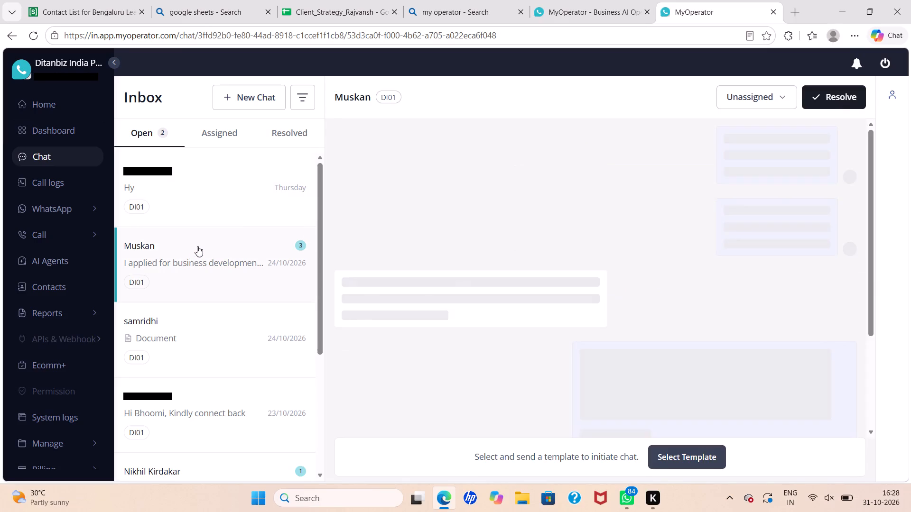
Check the chat inbox's assigned conversations and its resolved conversations.
left_click(236, 132)
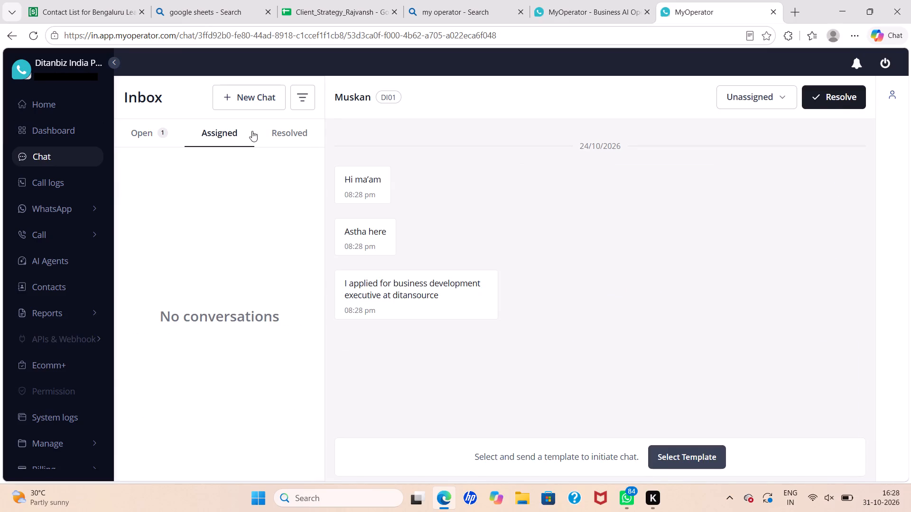
left_click(274, 130)
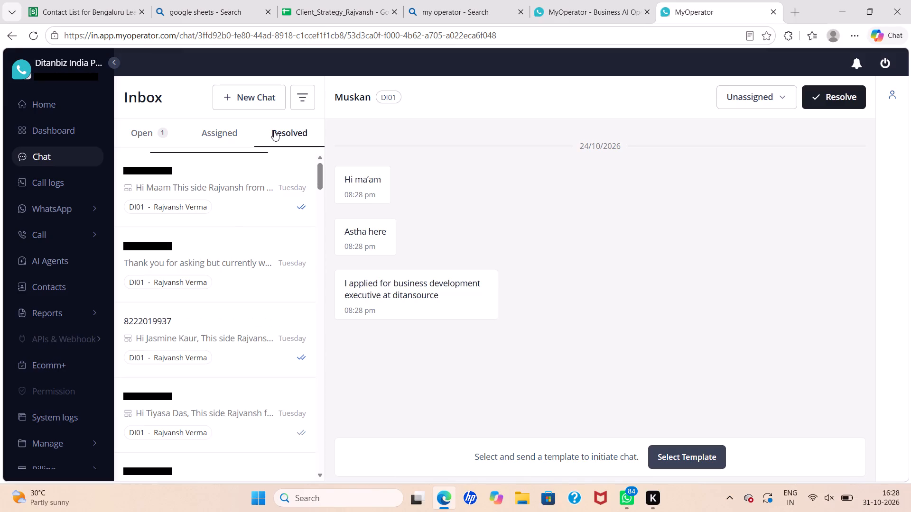
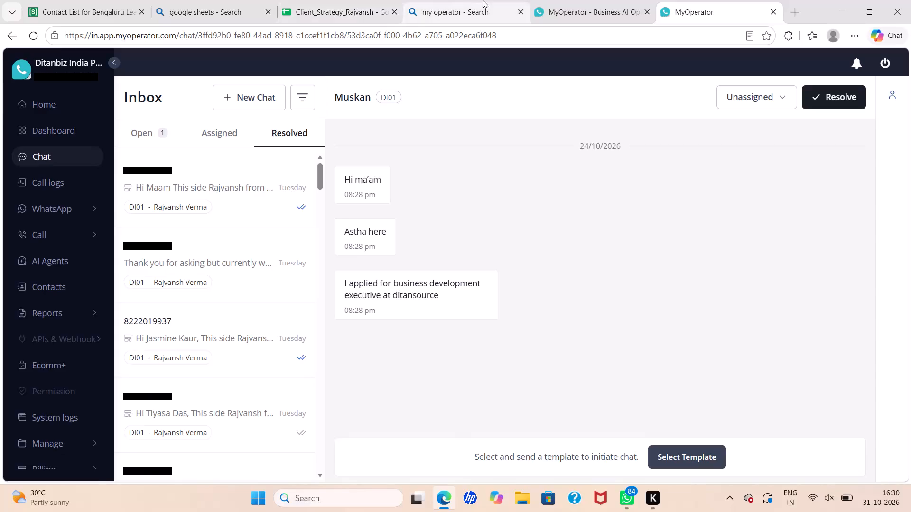
Close the leftover my operator search page and the MyOperator Business AI page, keeping the chat inbox open.
left_click(520, 11)
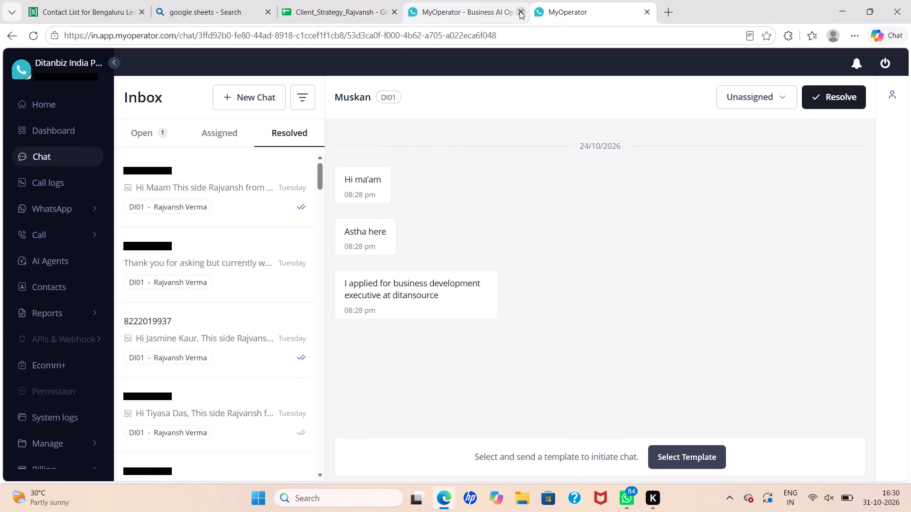
left_click(520, 11)
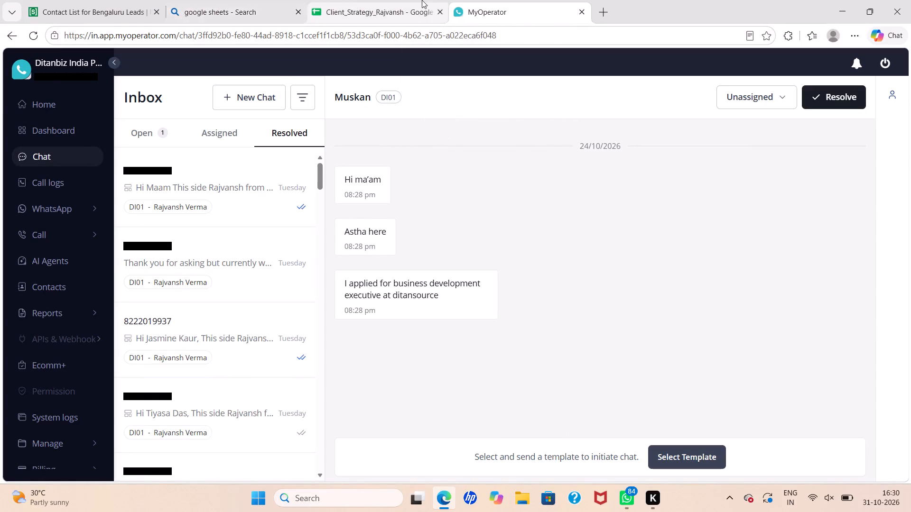
Return to the Client_Strategy spreadsheet and view the company and contact columns of the latest leads in the Domestic_client sheet.
left_click(422, 0)
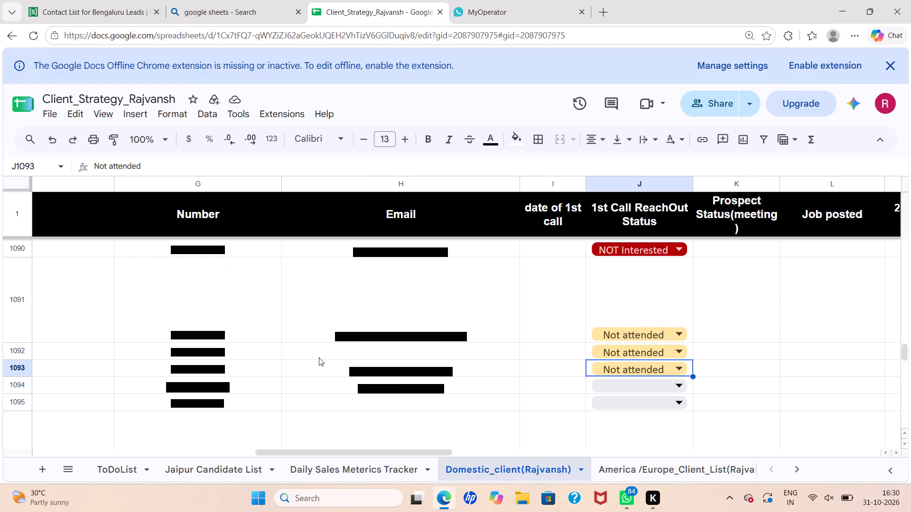
scroll(290, 371, "right", 3)
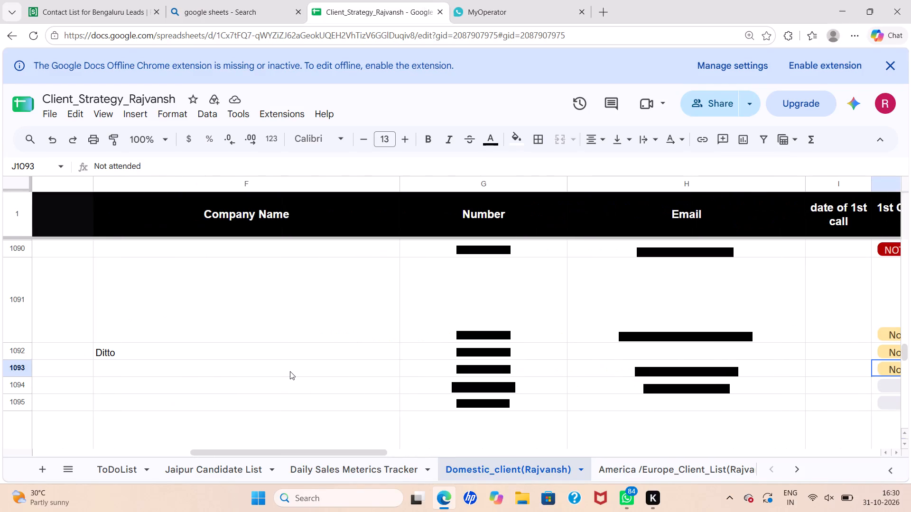
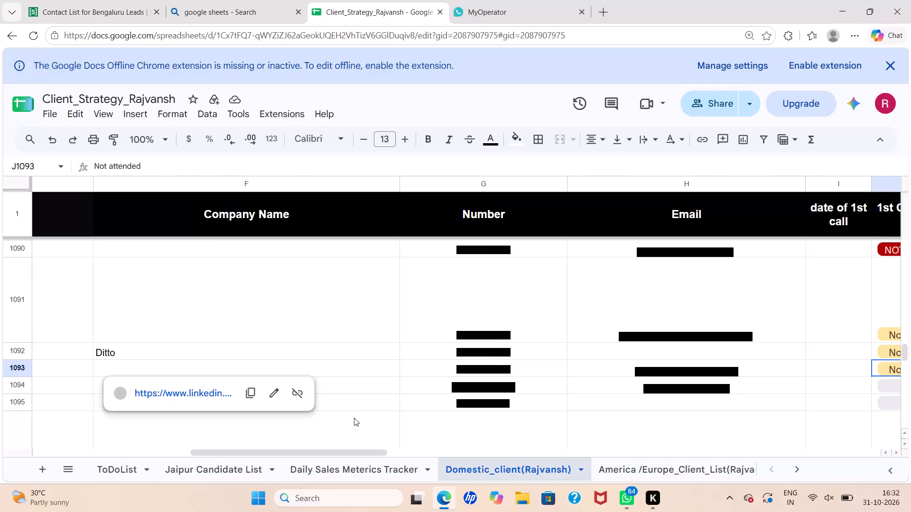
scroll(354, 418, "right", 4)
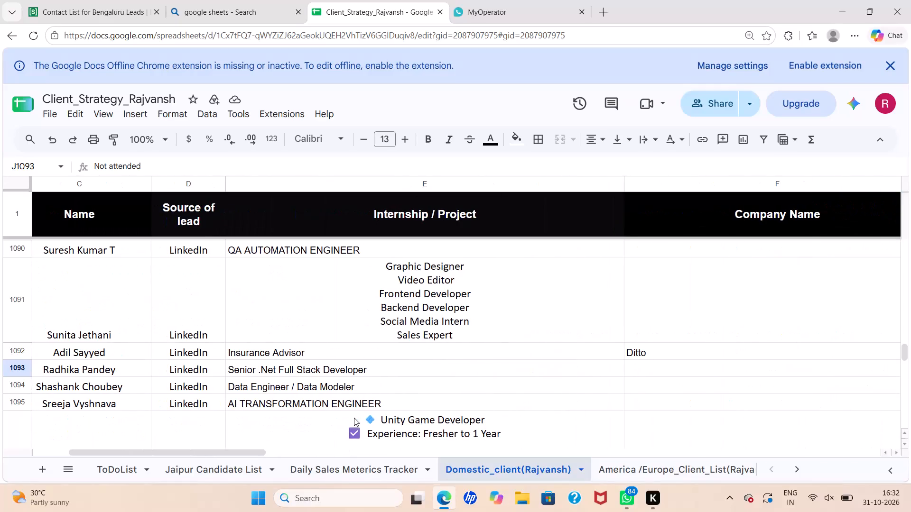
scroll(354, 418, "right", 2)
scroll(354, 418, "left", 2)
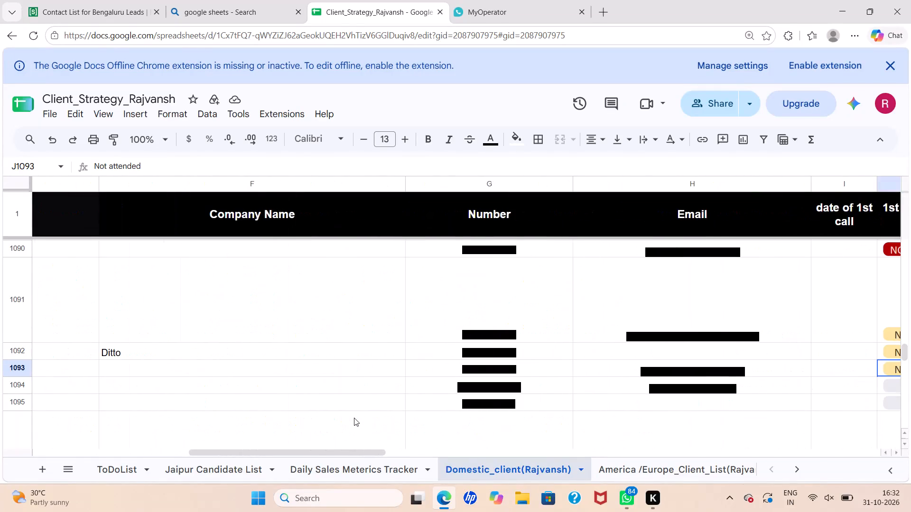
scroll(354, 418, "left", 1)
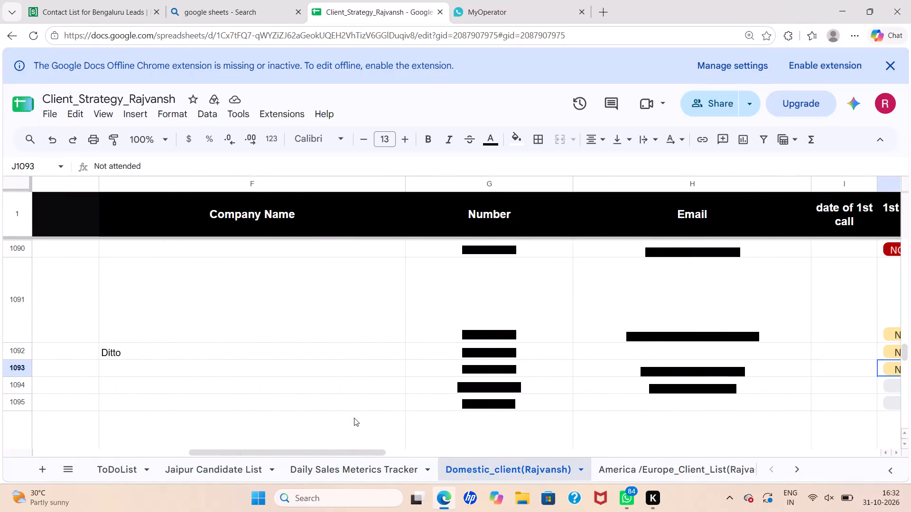
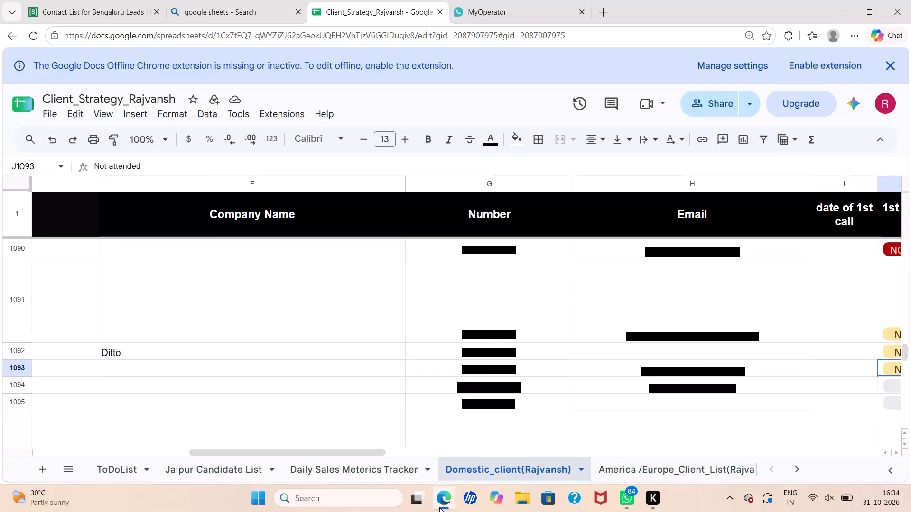
Switch to MyOperator and open the call logs.
left_click(485, 0)
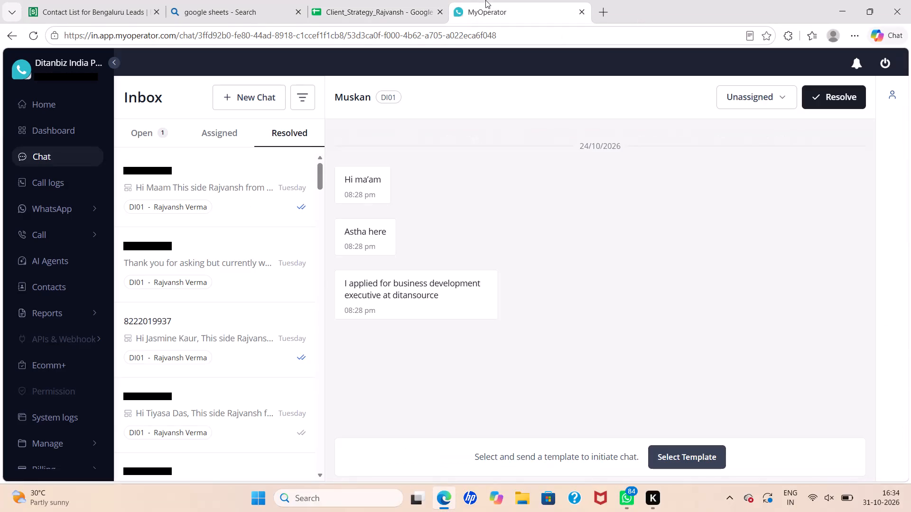
left_click(15, 128)
left_click(27, 183)
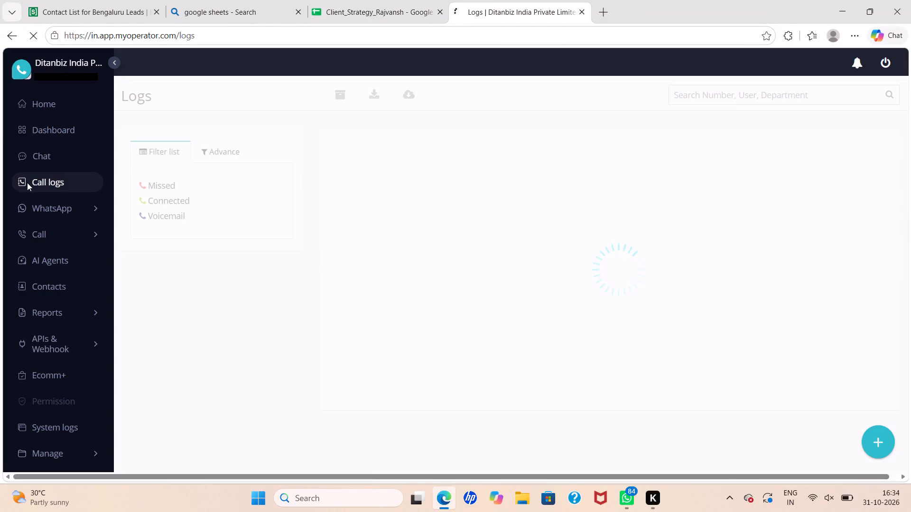
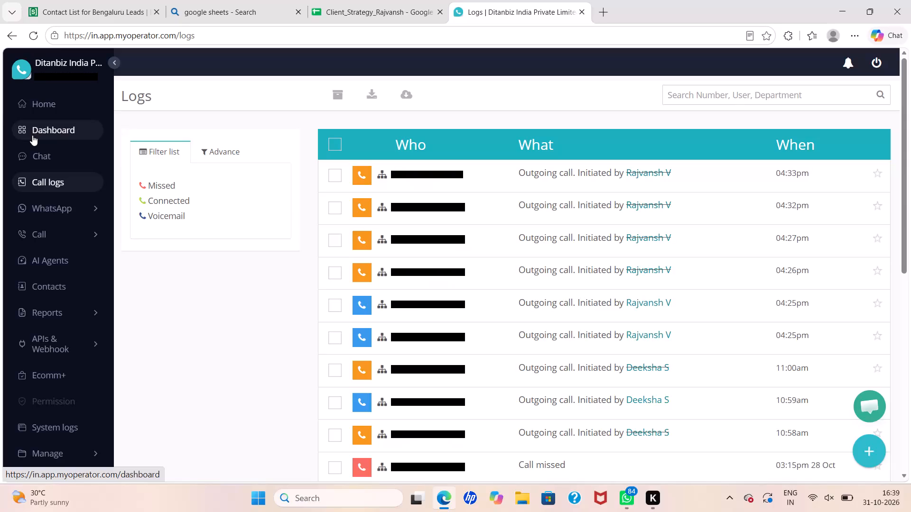
Switch to the Client_Strategy spreadsheet and set the 1st Call ReachOut Status of rows 1094 and 1095 to Not attended.
left_click(359, 0)
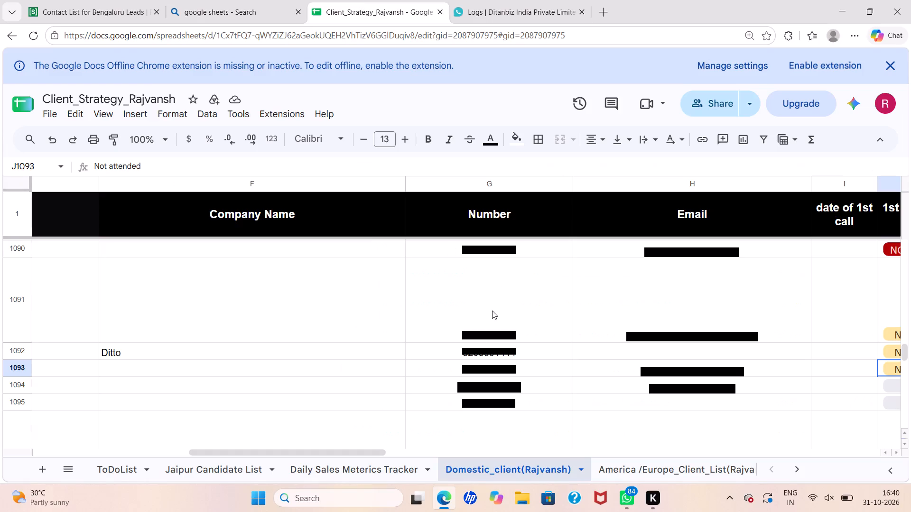
scroll(475, 336, "left", 2)
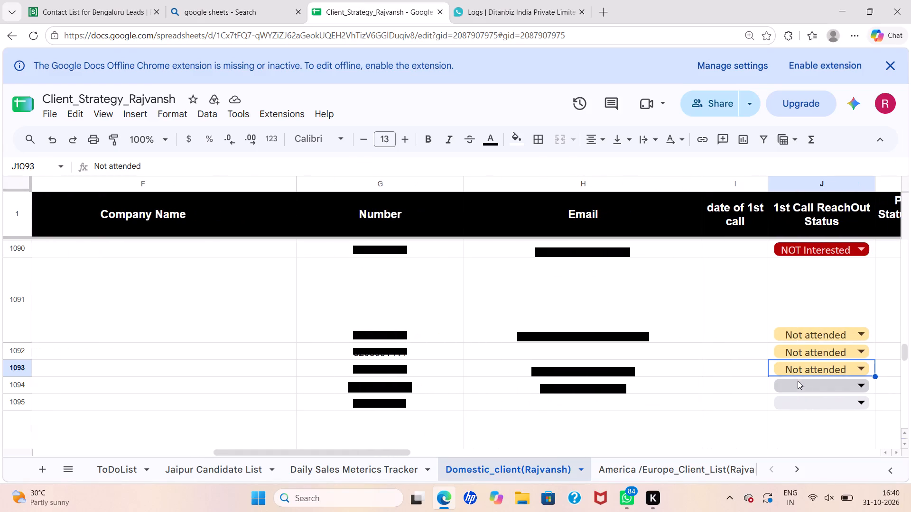
left_click(798, 381)
left_click(796, 347)
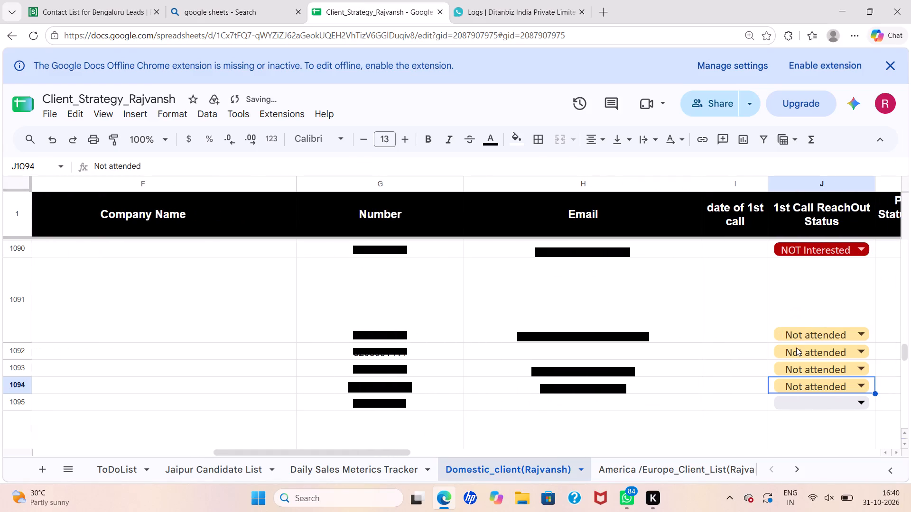
left_click(829, 407)
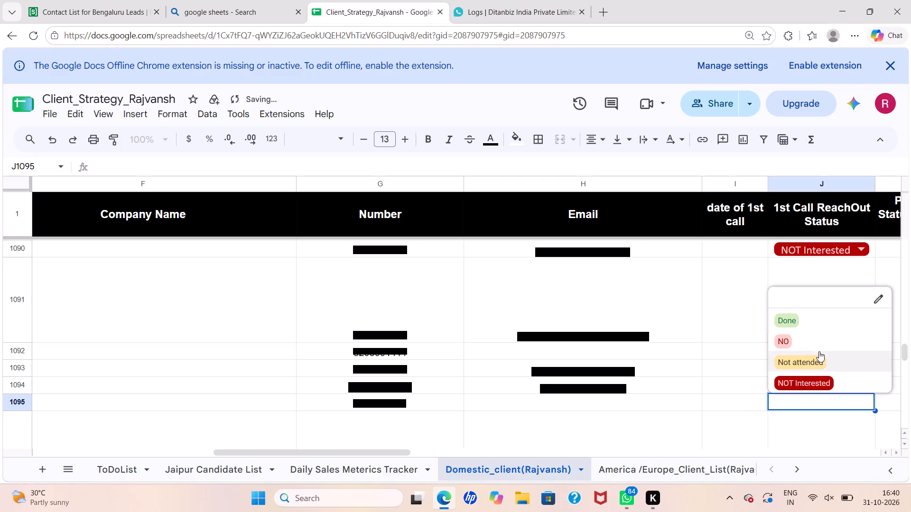
left_click(818, 354)
Set the 1st Call ReachOut Status of row 1096, the Daydreamsoft Infotech LLP lead, to Not attended.
scroll(704, 397, "down", 3)
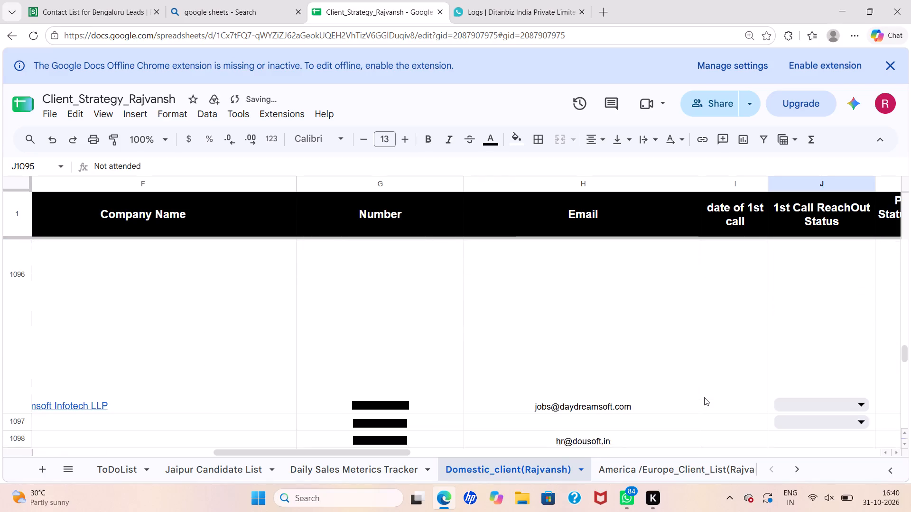
scroll(704, 397, "down", 2)
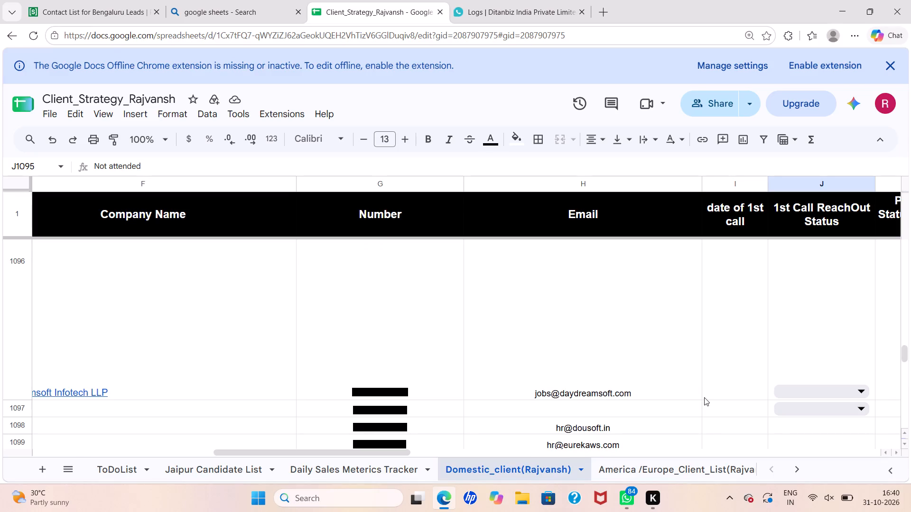
scroll(533, 362, "right", 1)
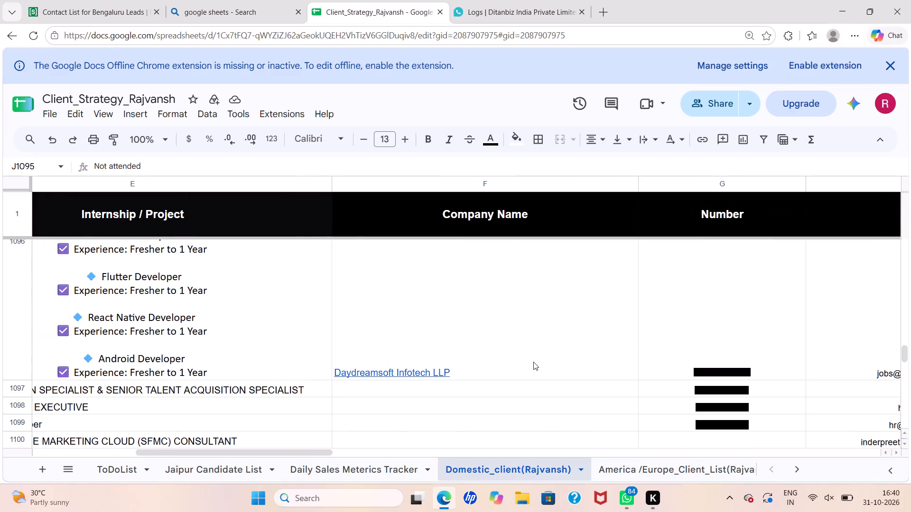
scroll(533, 362, "right", 6)
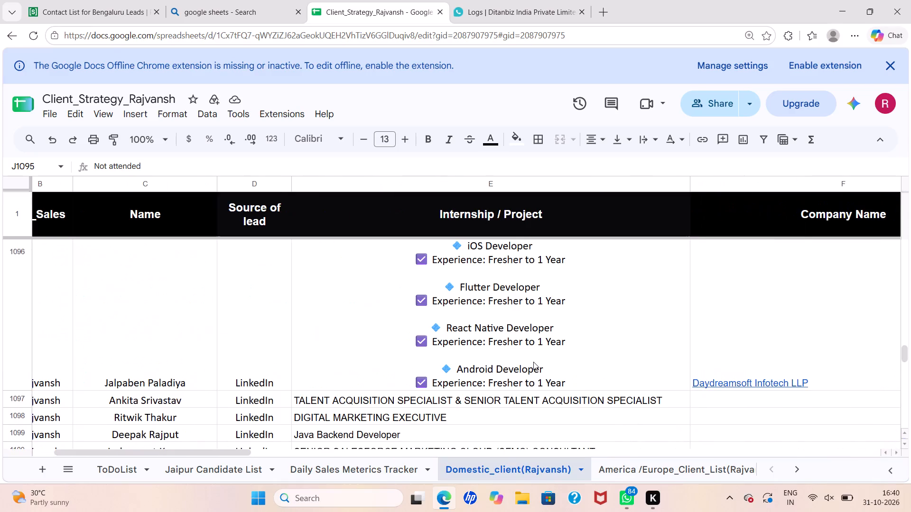
scroll(533, 362, "left", 2)
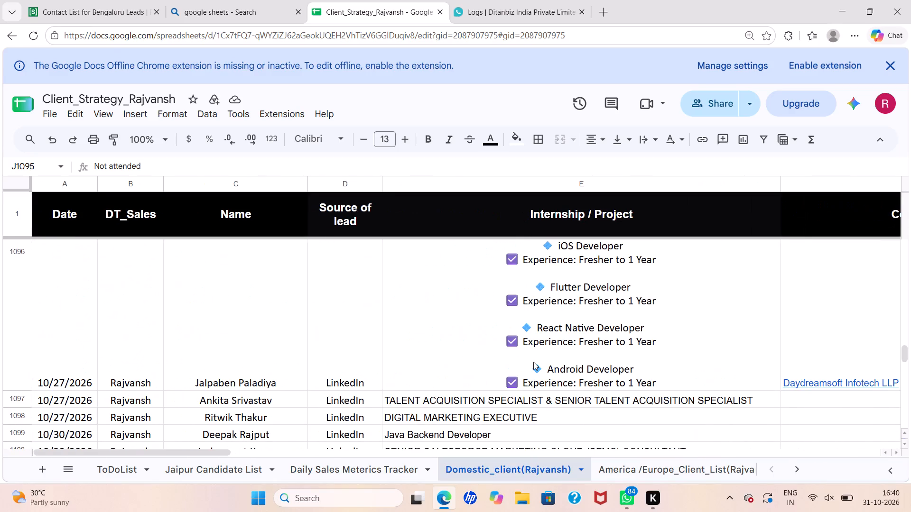
scroll(533, 362, "left", 1)
scroll(533, 362, "up", 1)
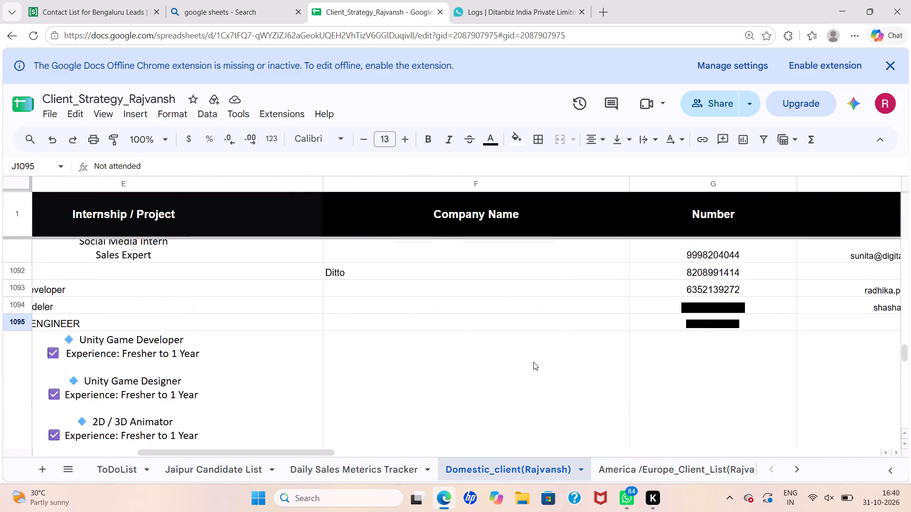
scroll(533, 362, "up", 2)
scroll(533, 362, "down", 2)
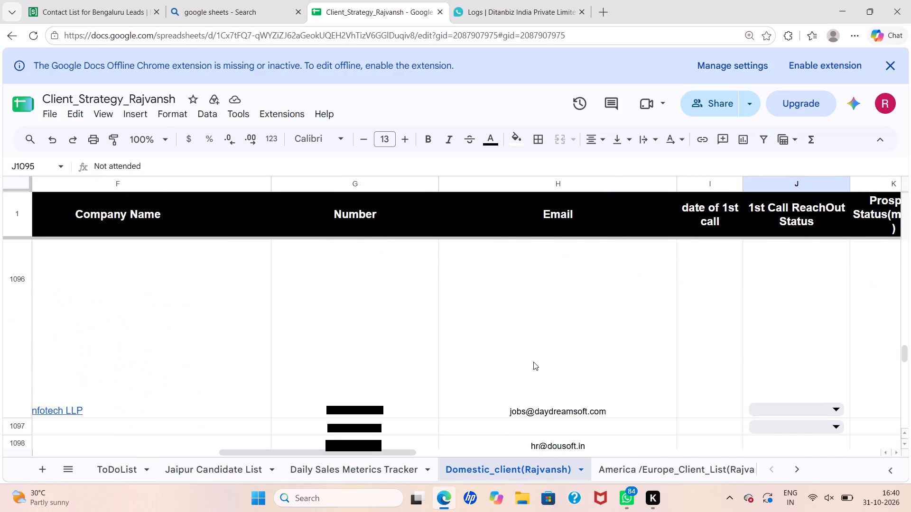
scroll(421, 377, "right", 4)
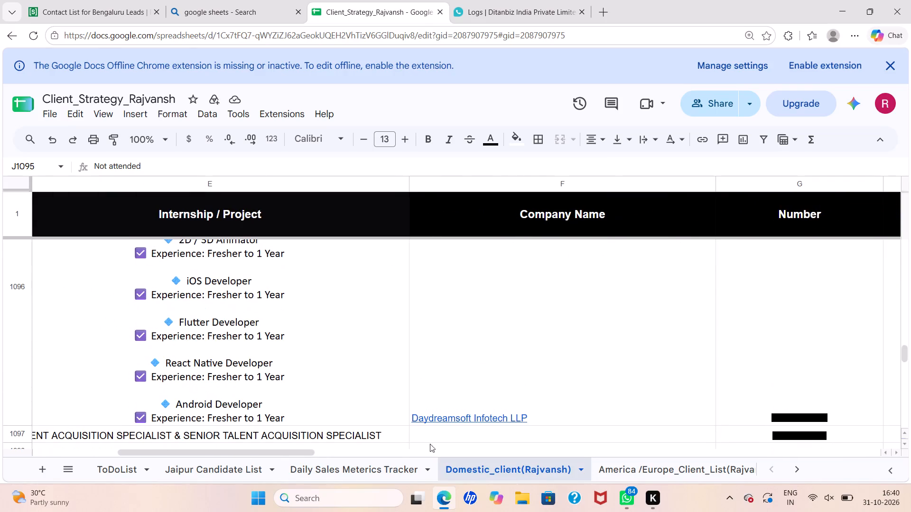
scroll(531, 355, "left", 3)
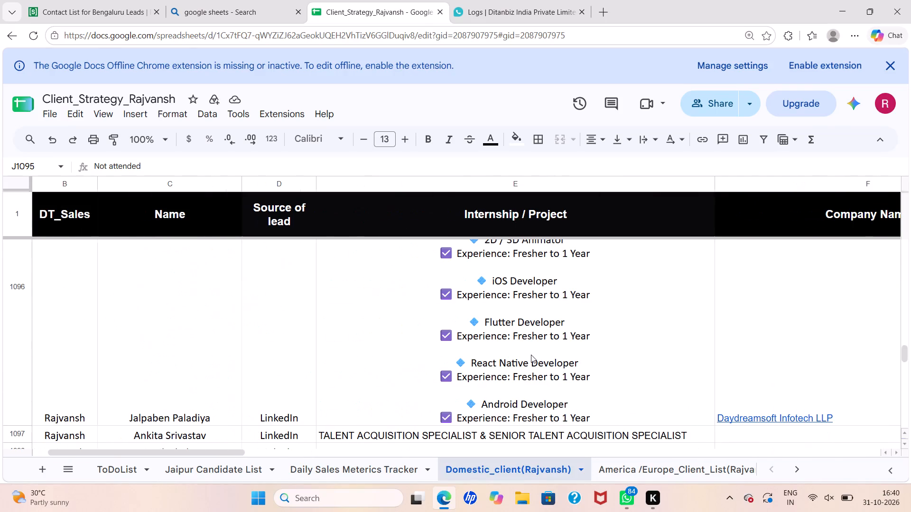
scroll(531, 355, "left", 5)
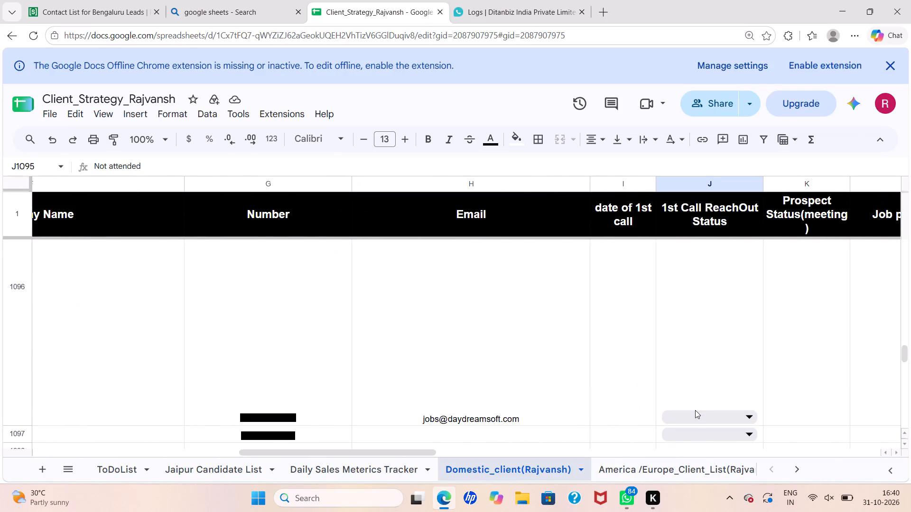
left_click(696, 413)
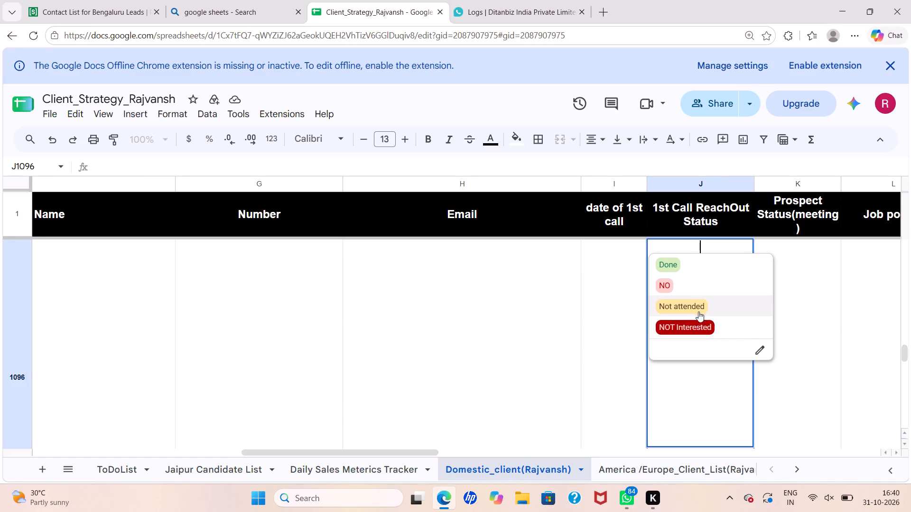
left_click(697, 309)
scroll(658, 321, "down", 1)
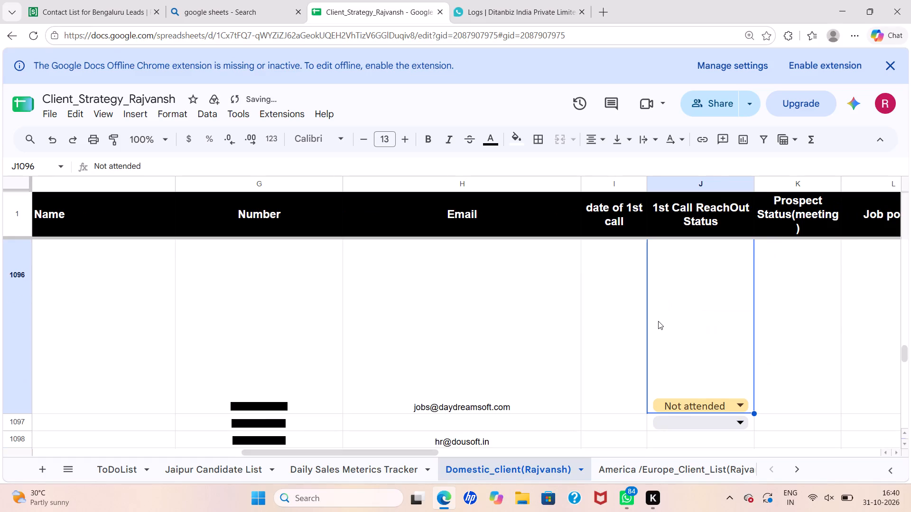
left_click(614, 322)
left_click(549, 317)
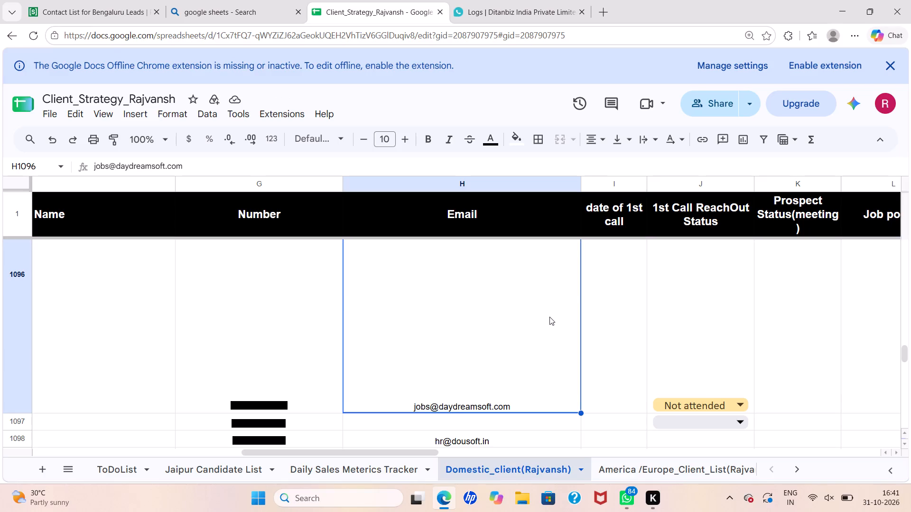
Review the names, projects, companies, contact details and call statuses of the earlier leads around rows 1078 to 1090.
scroll(549, 317, "up", 5)
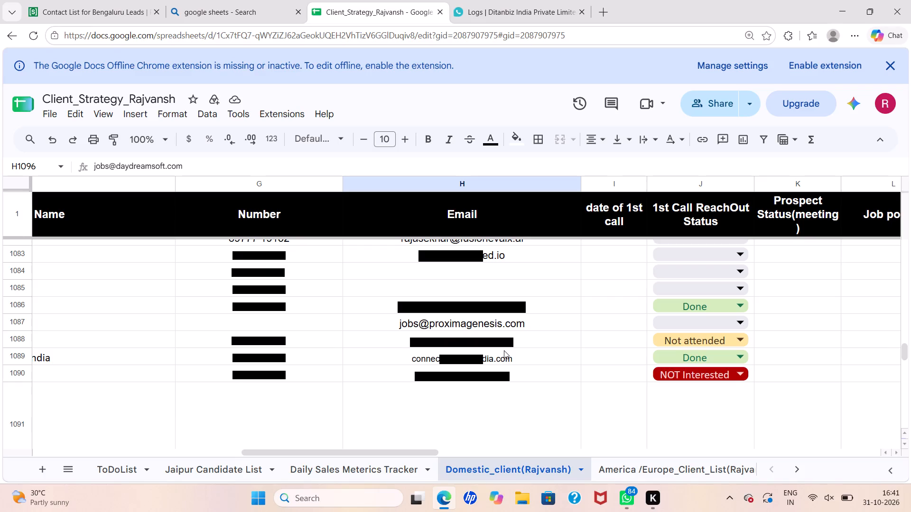
scroll(434, 359, "right", 3)
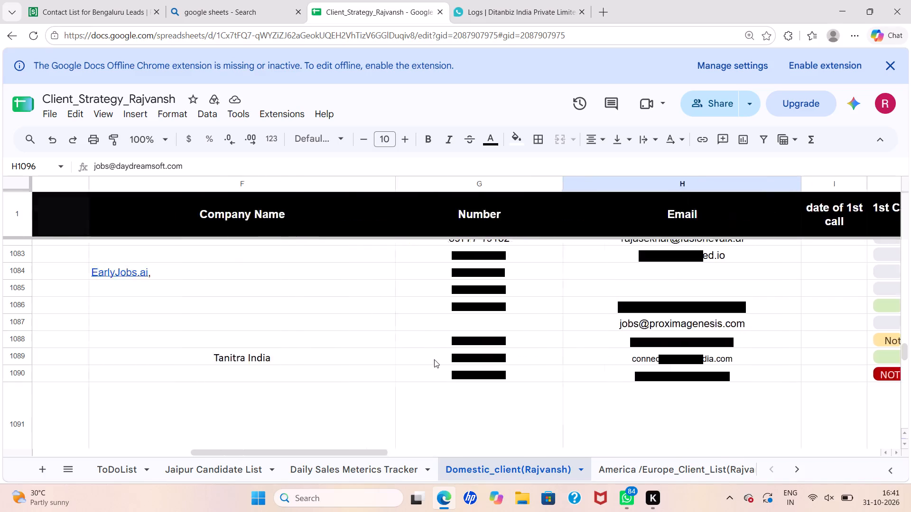
scroll(434, 359, "right", 9)
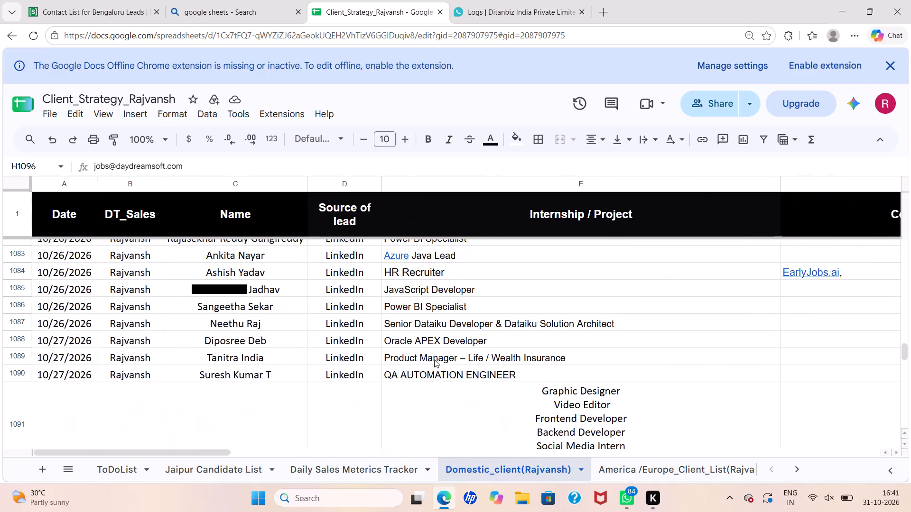
scroll(434, 359, "right", 1)
scroll(434, 359, "left", 3)
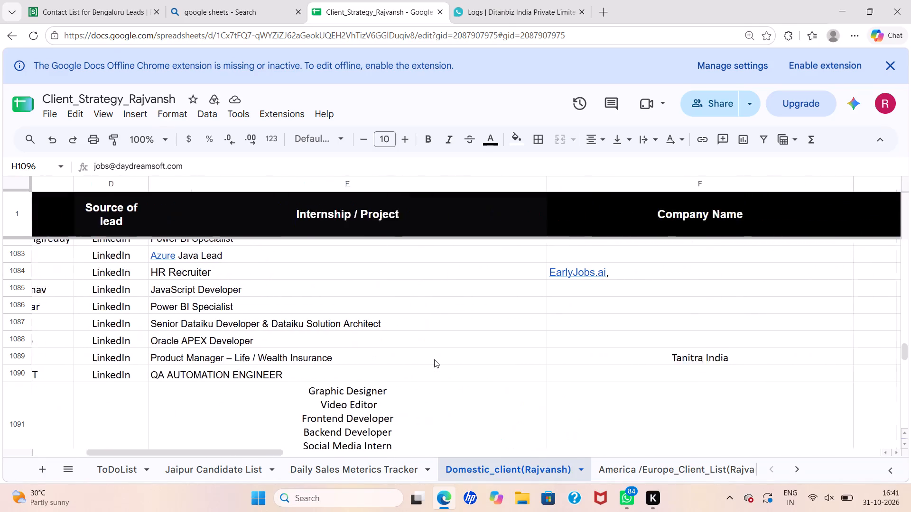
scroll(434, 359, "left", 6)
scroll(434, 359, "up", 3)
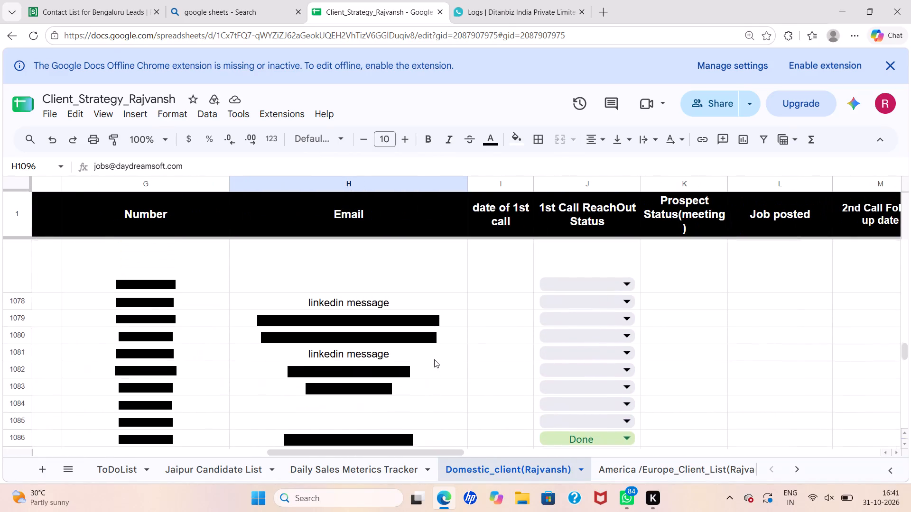
Set the 1st Call ReachOut Status of the talent acquisition specialist lead in row 1097 to Not attended.
scroll(434, 359, "down", 7)
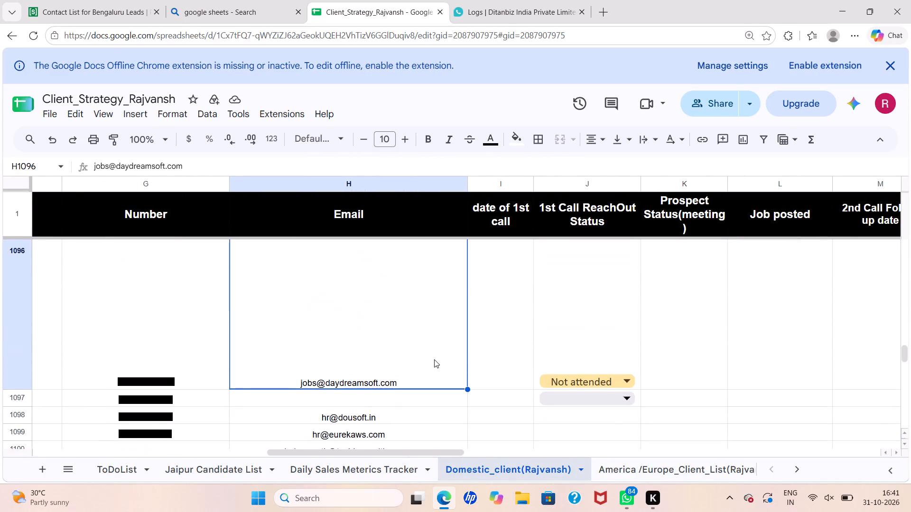
scroll(468, 379, "right", 1)
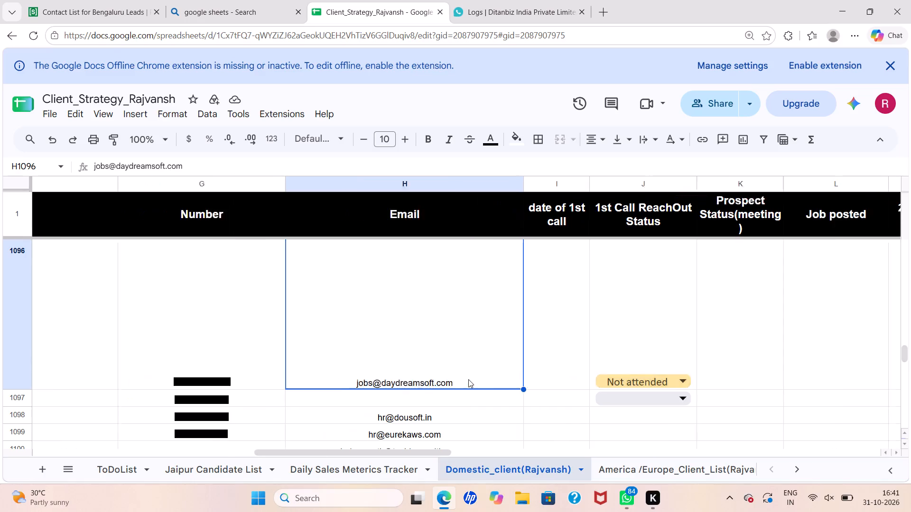
scroll(468, 379, "right", 1)
scroll(405, 396, "right", 2)
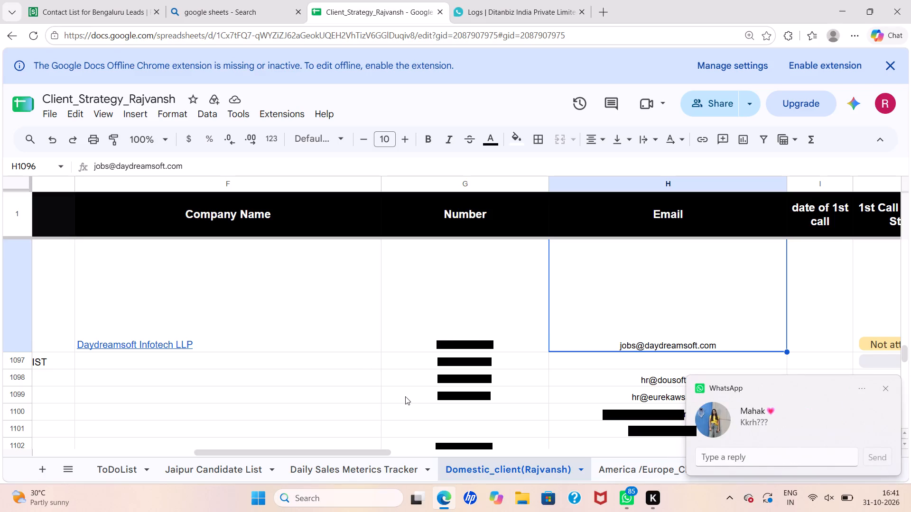
scroll(565, 398, "left", 3)
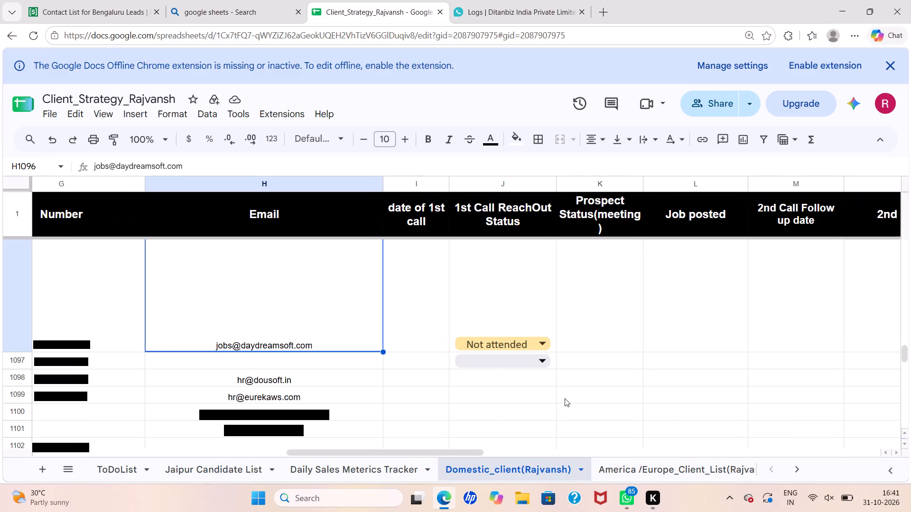
scroll(565, 398, "left", 1)
left_click(490, 362)
left_click(490, 323)
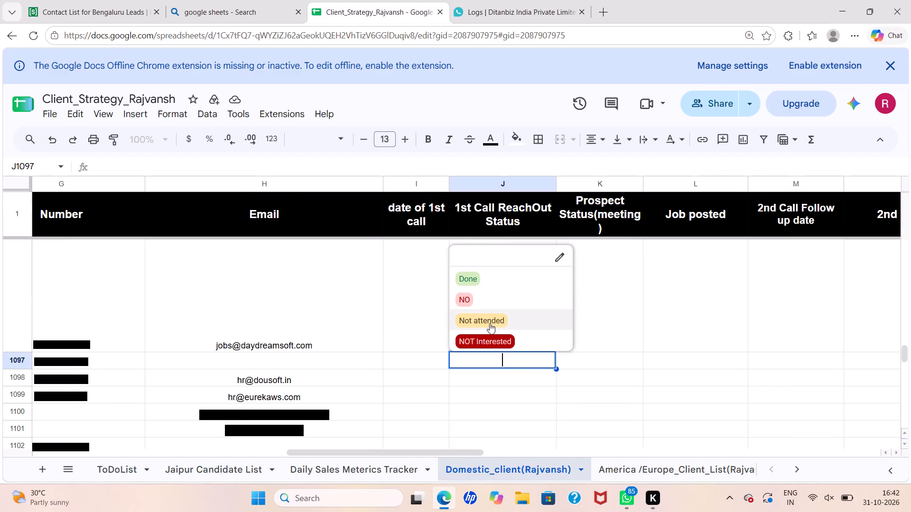
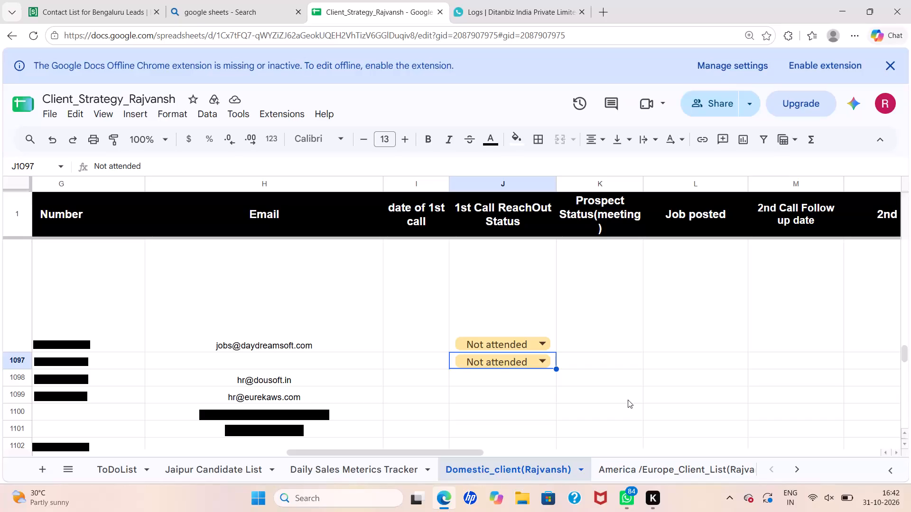
Open the 1st Call ReachOut Status options for the lead in row 1085 of the Domestic_client sheet.
scroll(598, 401, "right", 2)
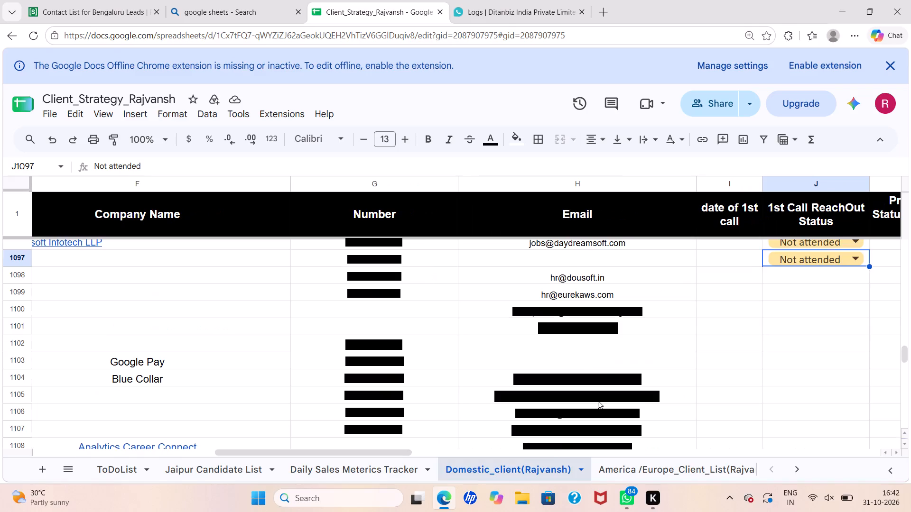
scroll(755, 297, "up", 3)
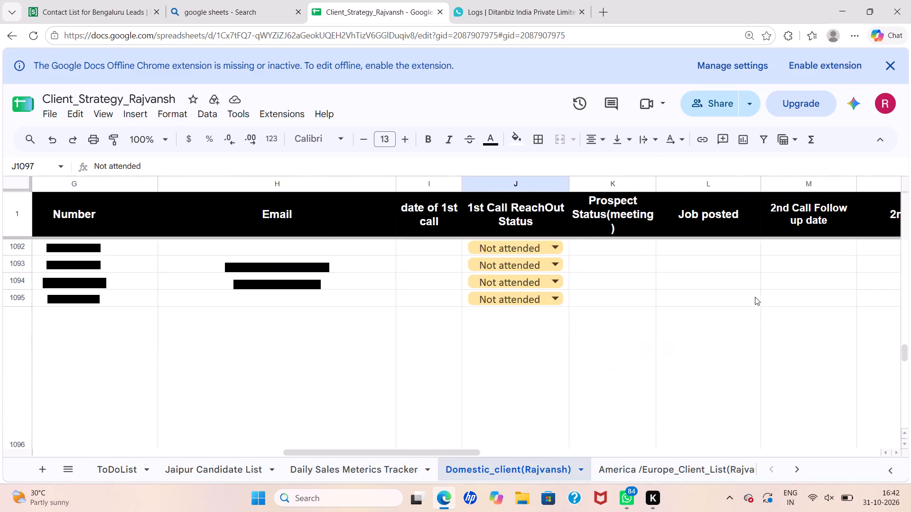
scroll(755, 297, "up", 2)
left_click(557, 291)
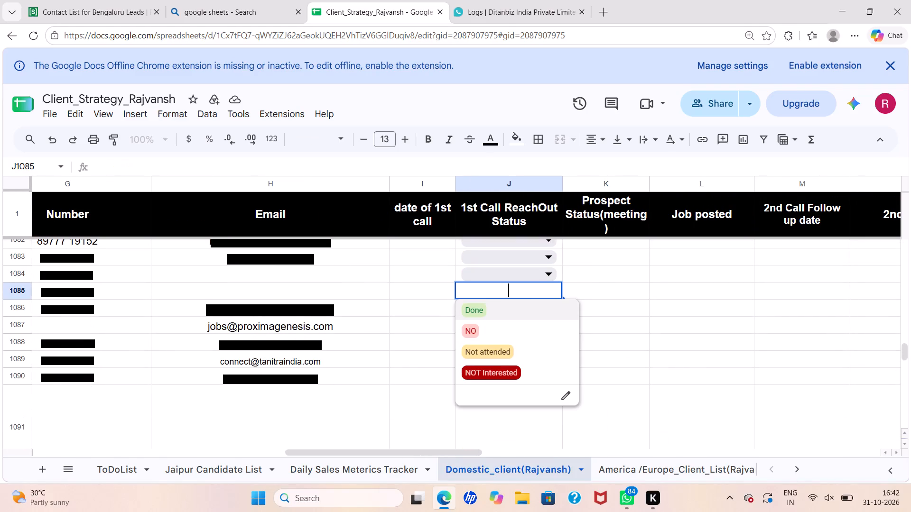
Copy the empty 1st Call ReachOut Status dropdown from row 1084 into rows 1098 to 1131 of the same column.
left_click(558, 273)
key("ctrl+c")
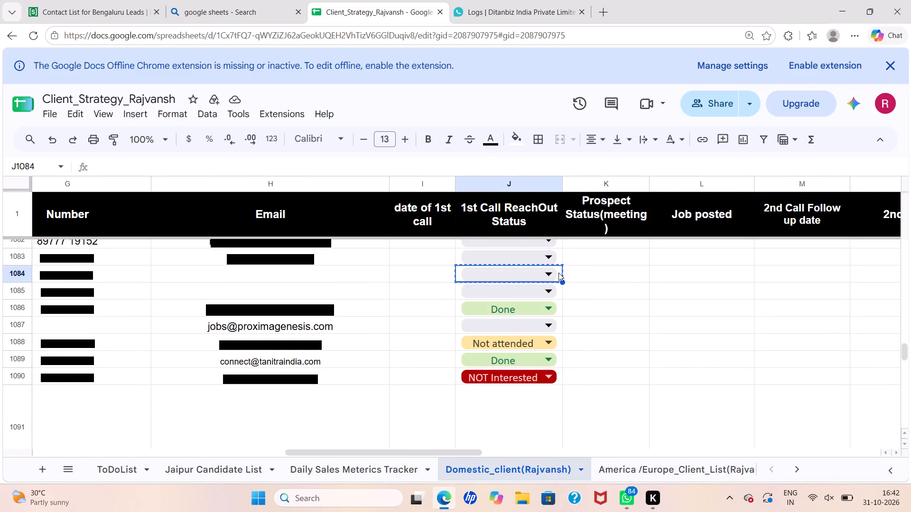
scroll(558, 273, "down", 3)
left_click_drag(521, 269, 535, 398)
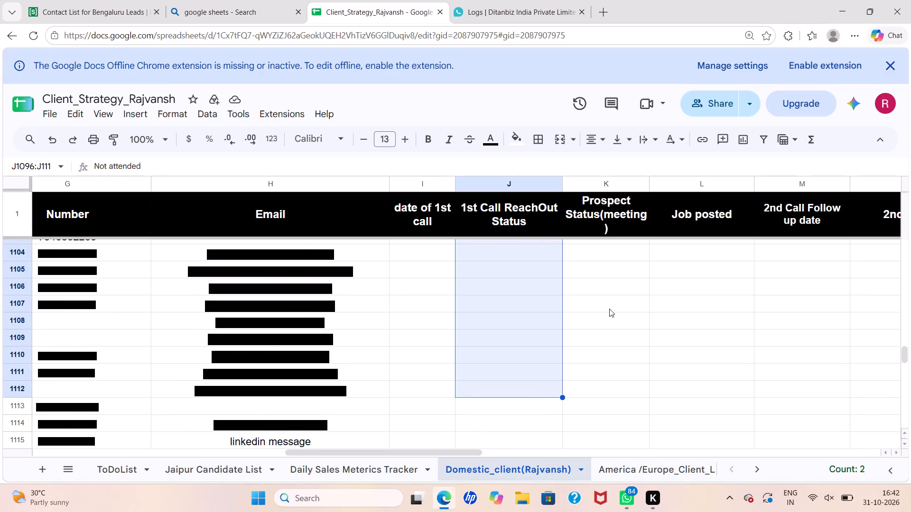
left_click(609, 309)
scroll(609, 309, "up", 2)
left_click_drag(539, 306, 529, 480)
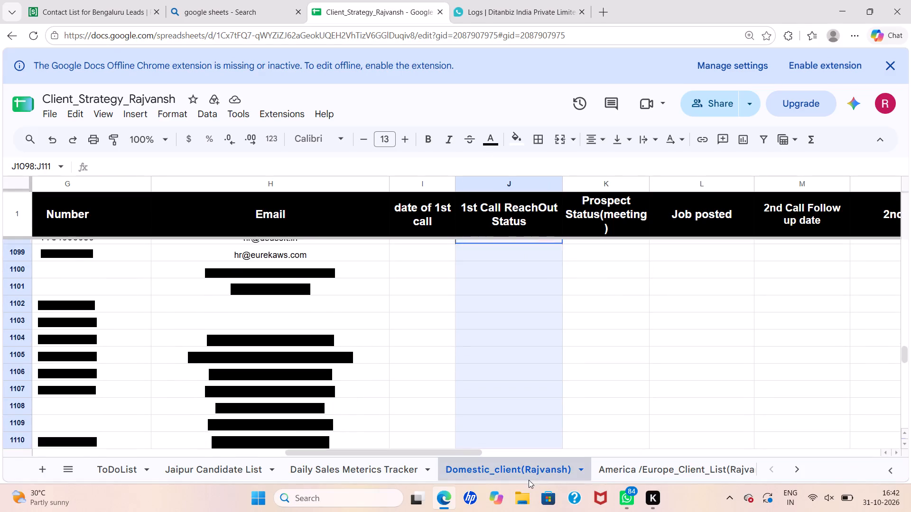
left_click_drag(529, 480, 530, 319)
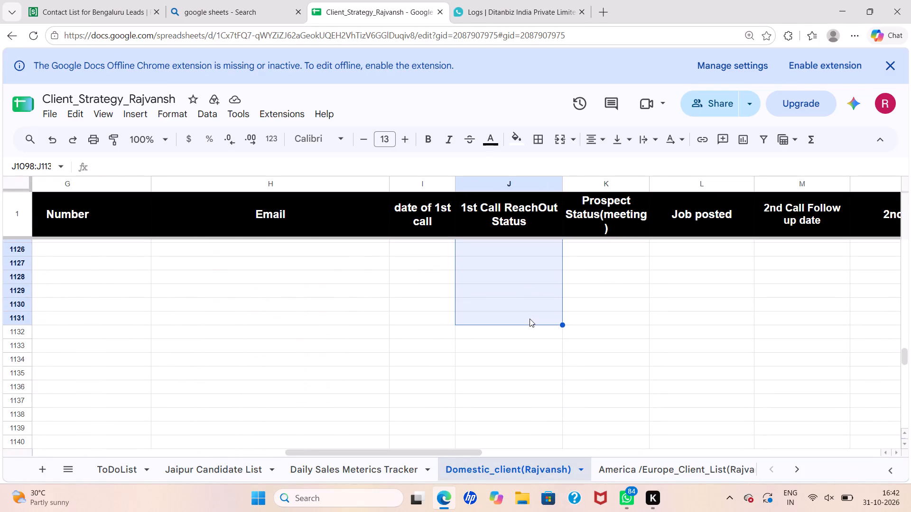
key("ctrl+v")
left_click(444, 286)
Check the lead details around row 1098 and set that row's 1st Call ReachOut Status to Not attended.
scroll(444, 286, "up", 5)
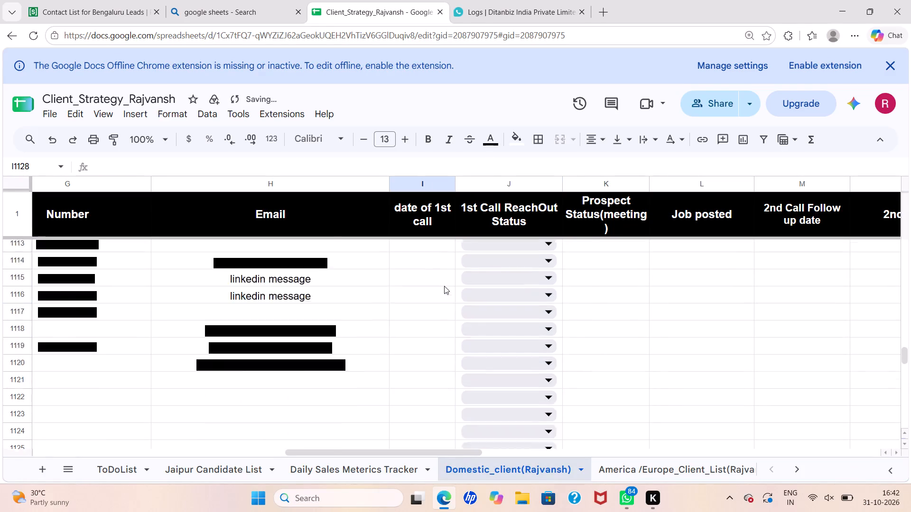
scroll(444, 286, "up", 2)
scroll(426, 294, "down", 2)
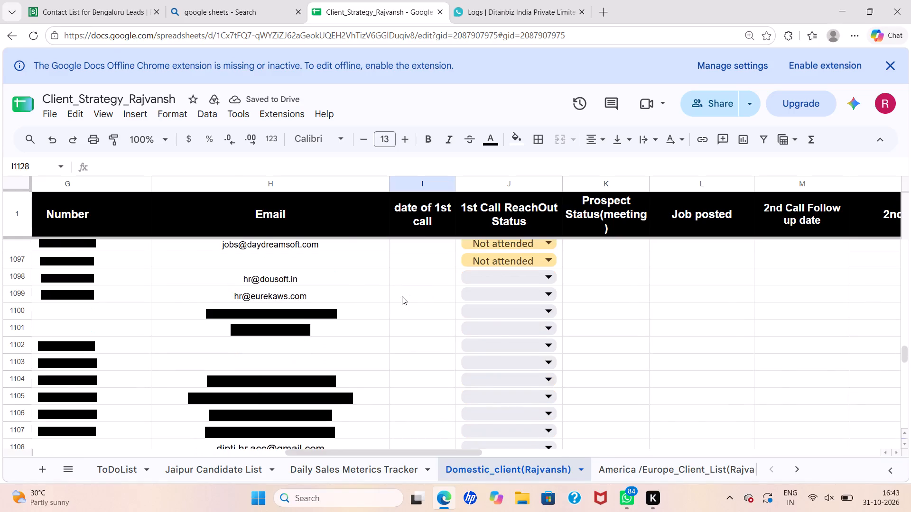
scroll(402, 296, "right", 2)
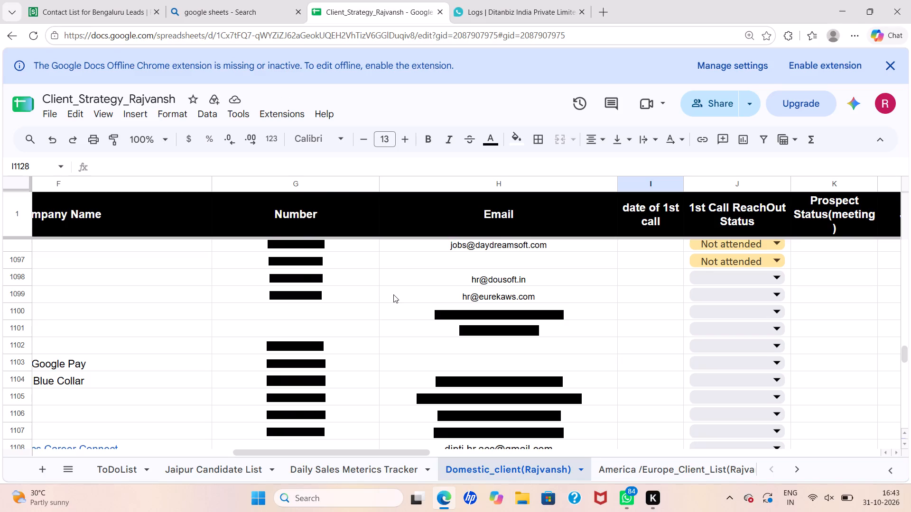
scroll(367, 286, "right", 1)
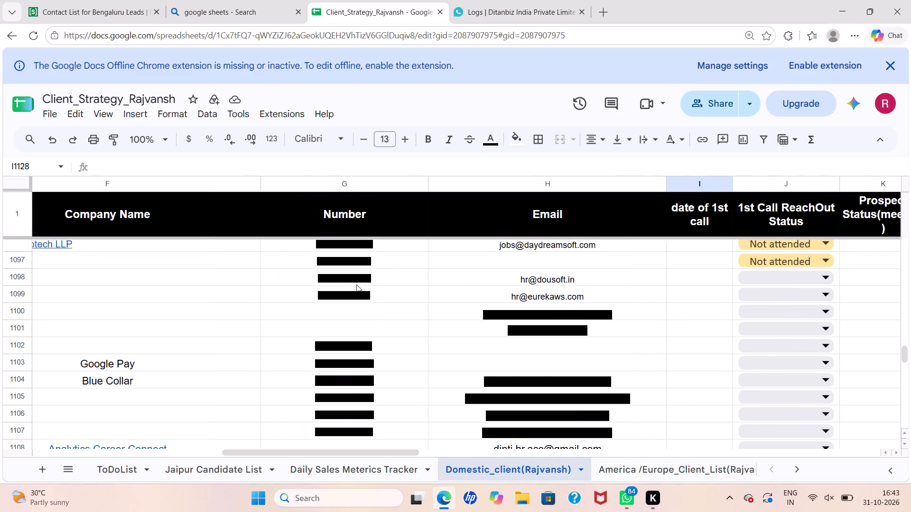
scroll(356, 284, "right", 5)
scroll(356, 284, "left", 1)
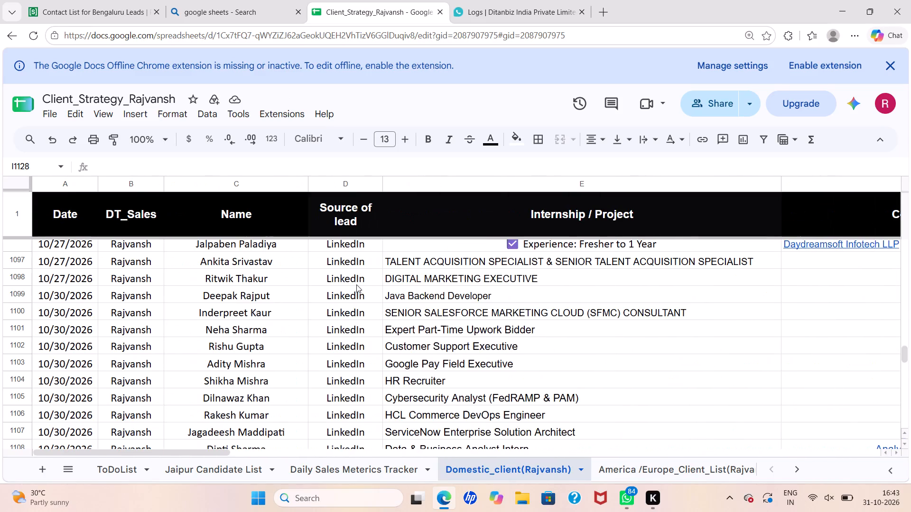
scroll(356, 284, "left", 3)
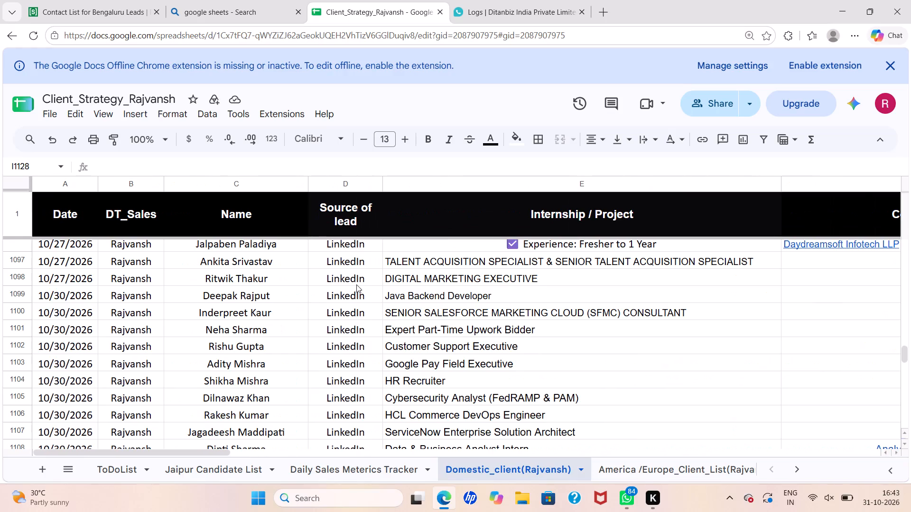
scroll(356, 284, "left", 3)
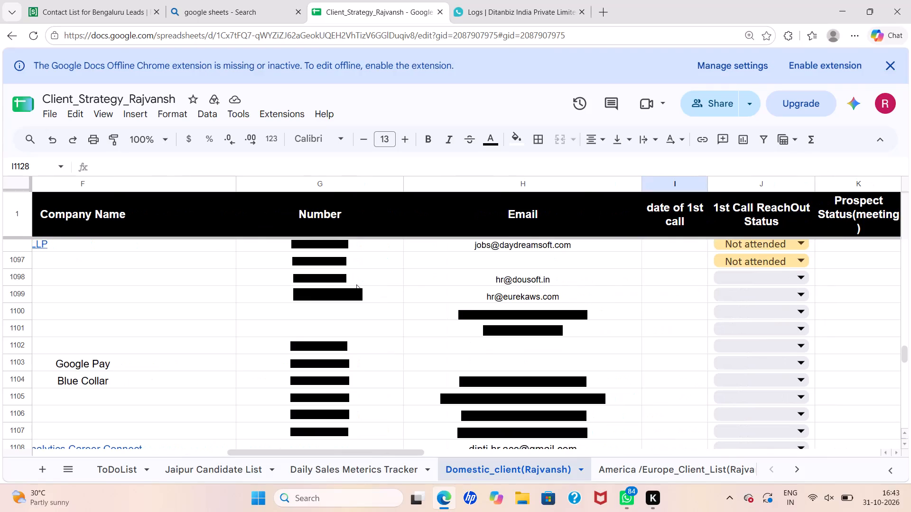
left_click(790, 278)
left_click(756, 346)
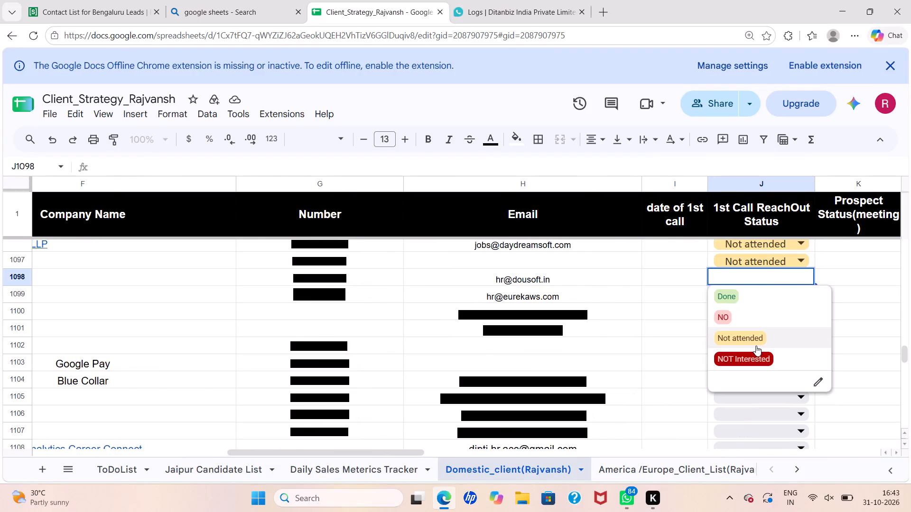
Switch to MyOperator, refresh the call logs, review the latest outgoing calls, and return to the Client_Strategy spreadsheet.
left_click(476, 0)
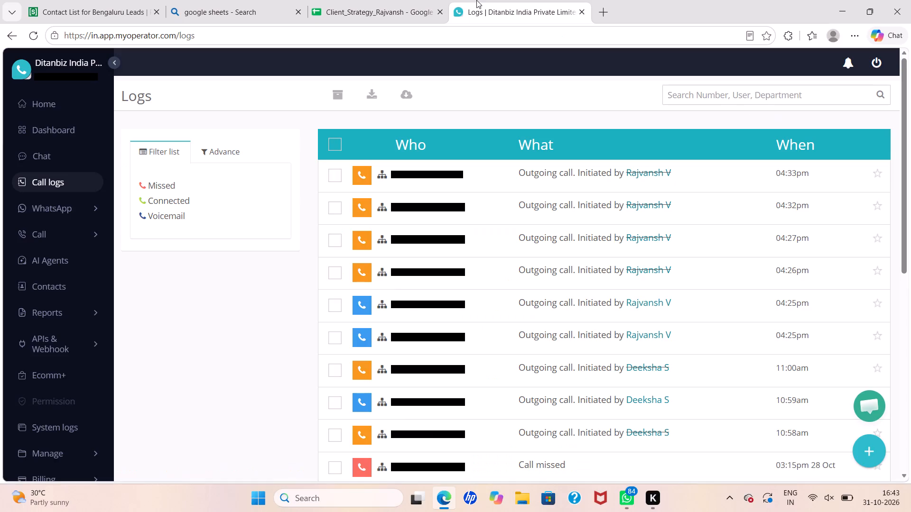
left_click(35, 32)
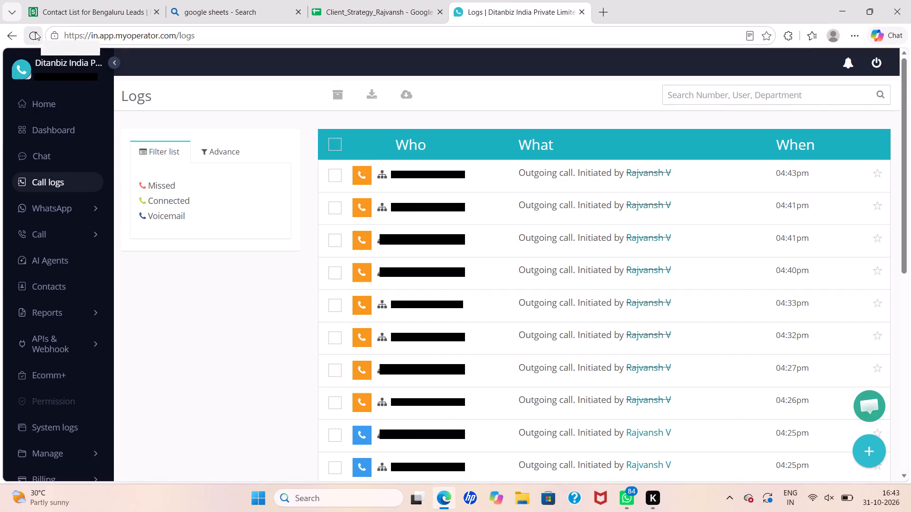
scroll(337, 220, "down", 1)
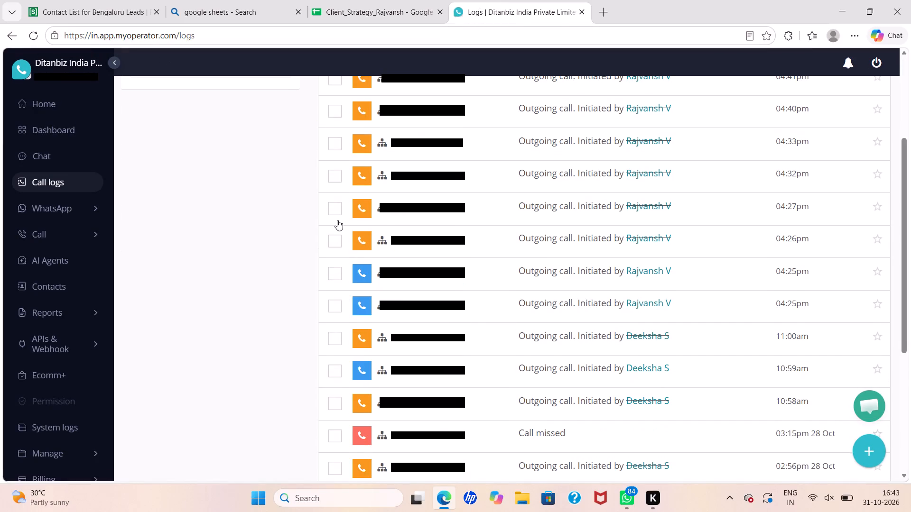
scroll(337, 220, "down", 1)
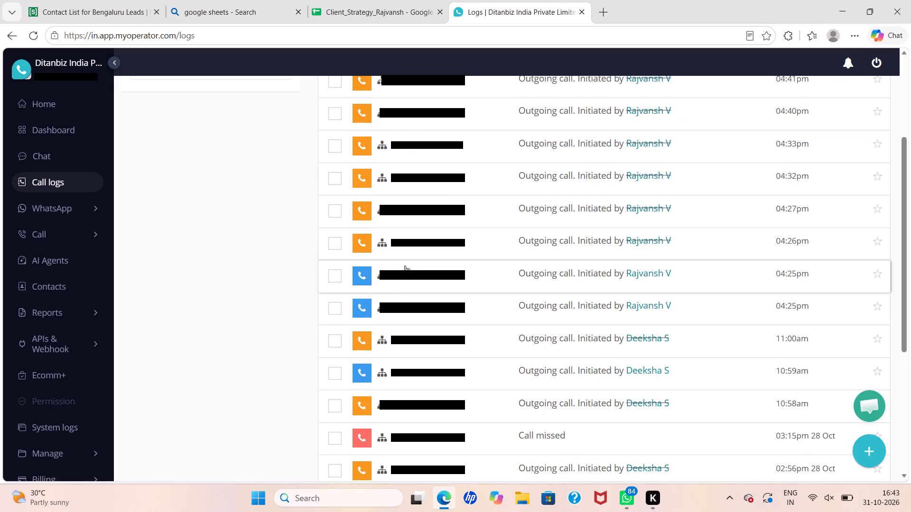
scroll(436, 107, "up", 4)
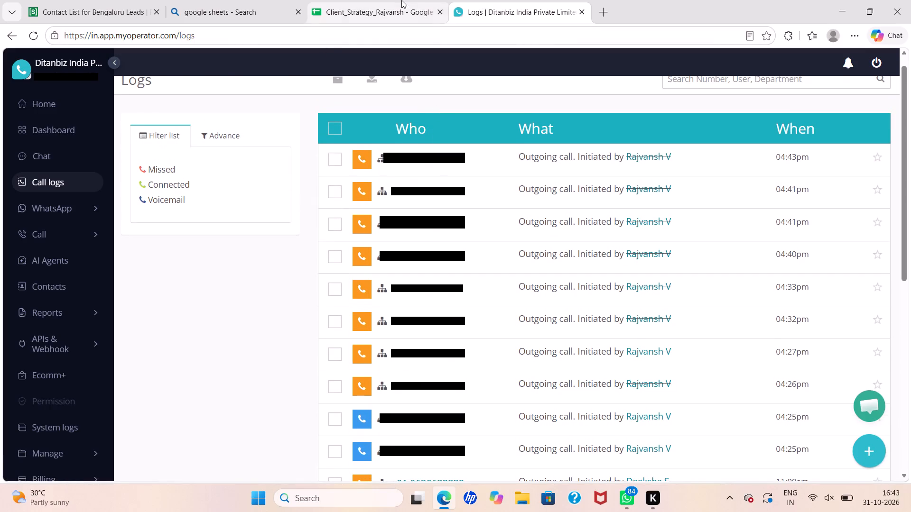
left_click(401, 0)
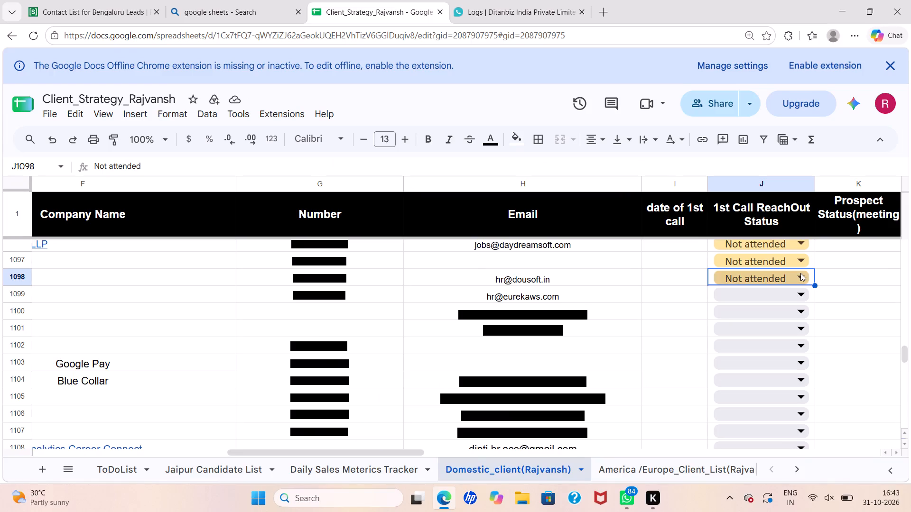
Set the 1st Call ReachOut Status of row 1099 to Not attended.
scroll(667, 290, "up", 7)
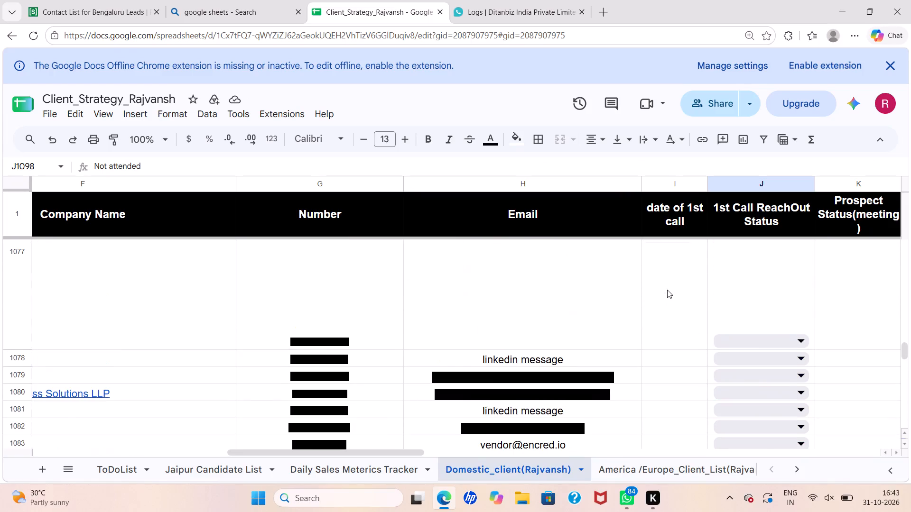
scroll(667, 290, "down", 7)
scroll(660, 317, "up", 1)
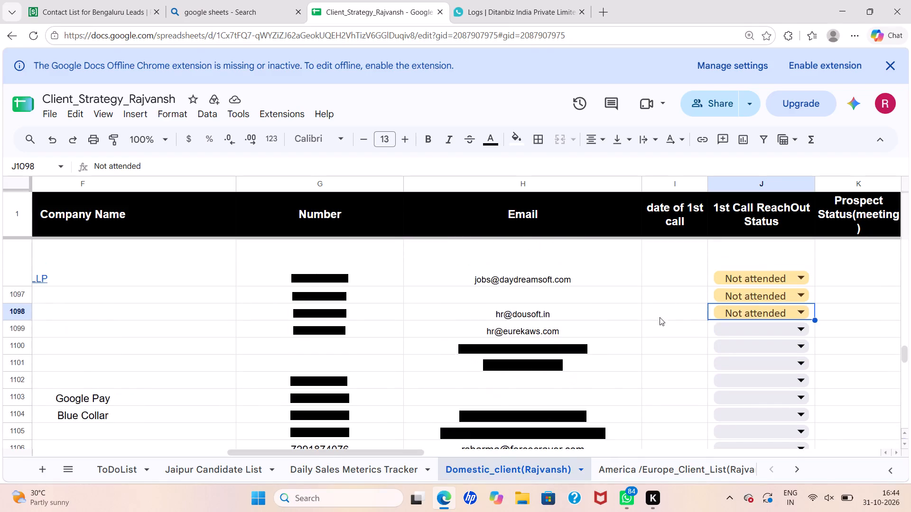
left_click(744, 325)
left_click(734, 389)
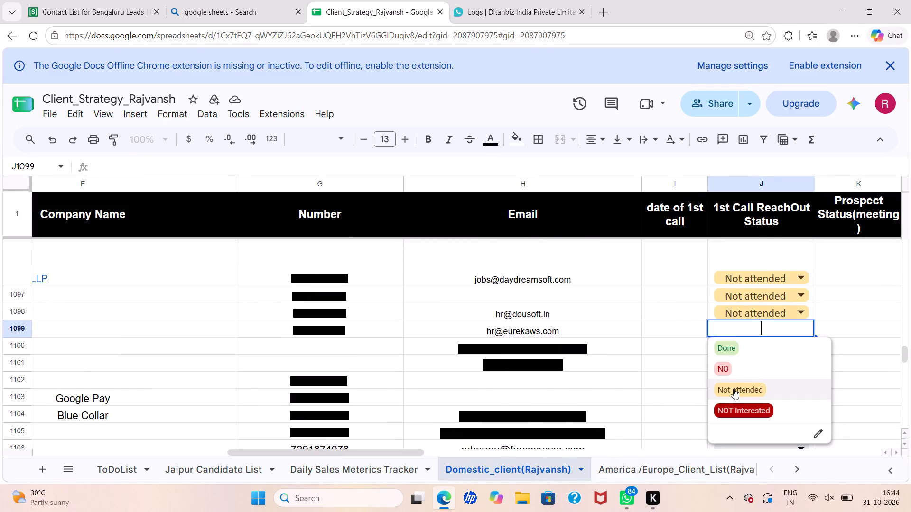
Review the lead details around row 1099 and set that row's 1st Call ReachOut Status to Done.
scroll(676, 314, "up", 5)
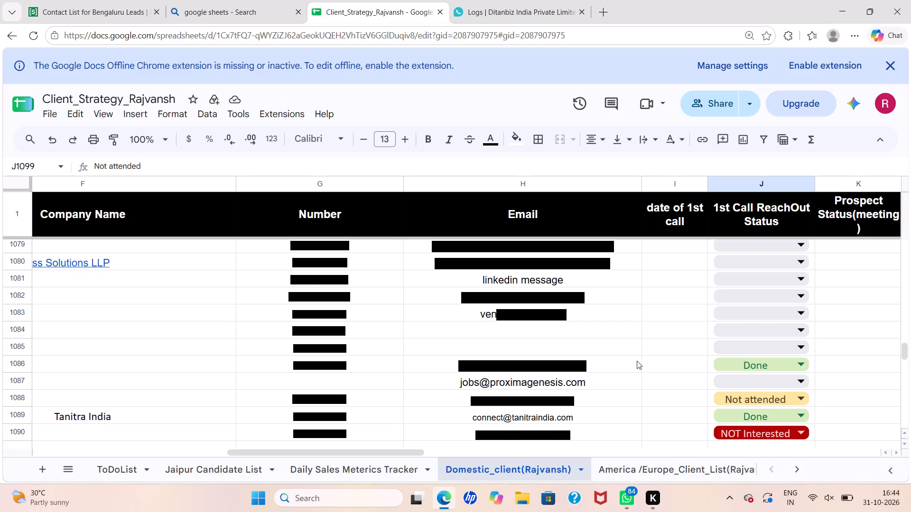
scroll(637, 361, "down", 7)
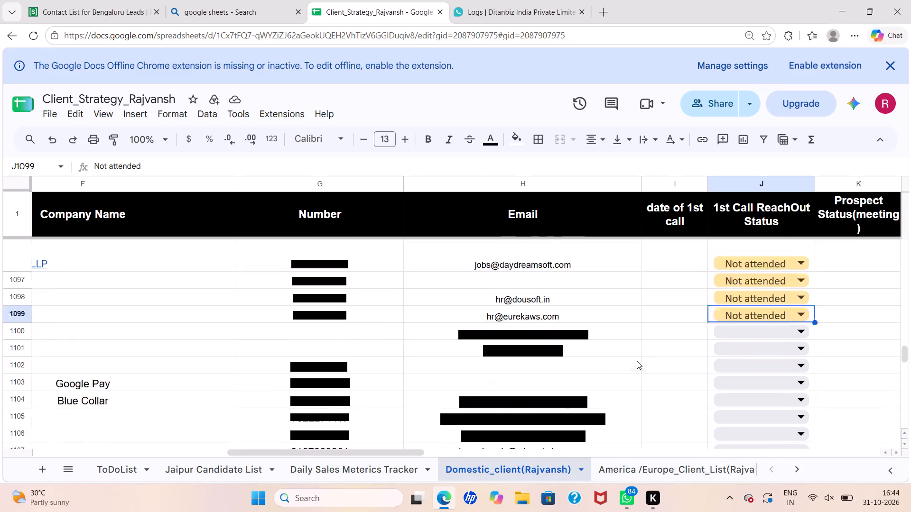
scroll(555, 319, "right", 3)
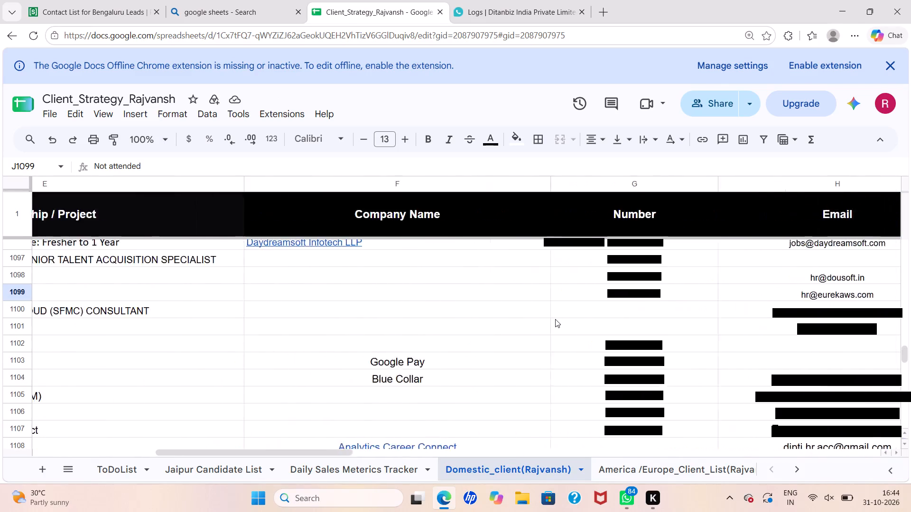
scroll(555, 319, "right", 5)
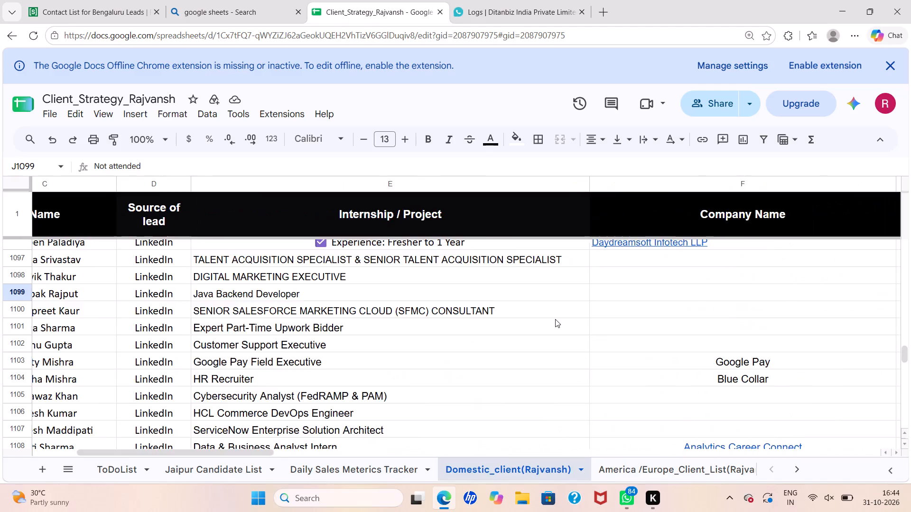
scroll(555, 319, "right", 1)
scroll(555, 319, "left", 2)
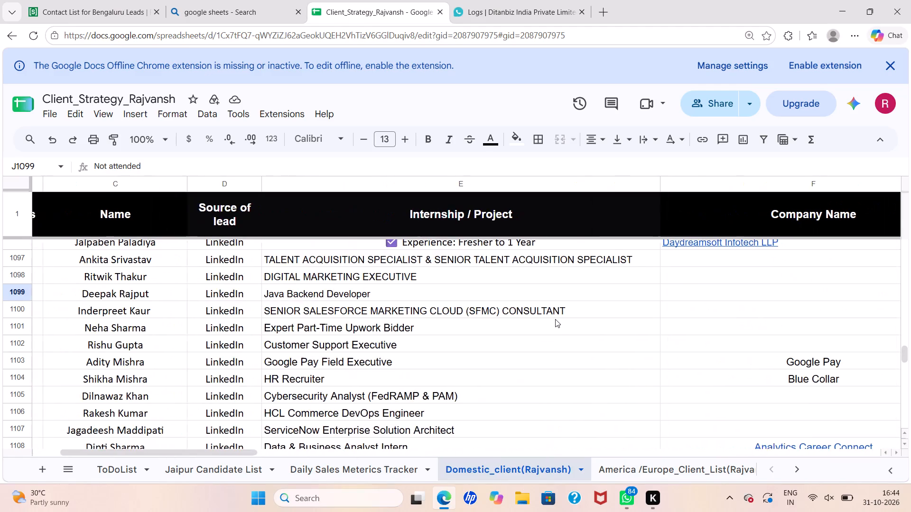
scroll(555, 319, "left", 8)
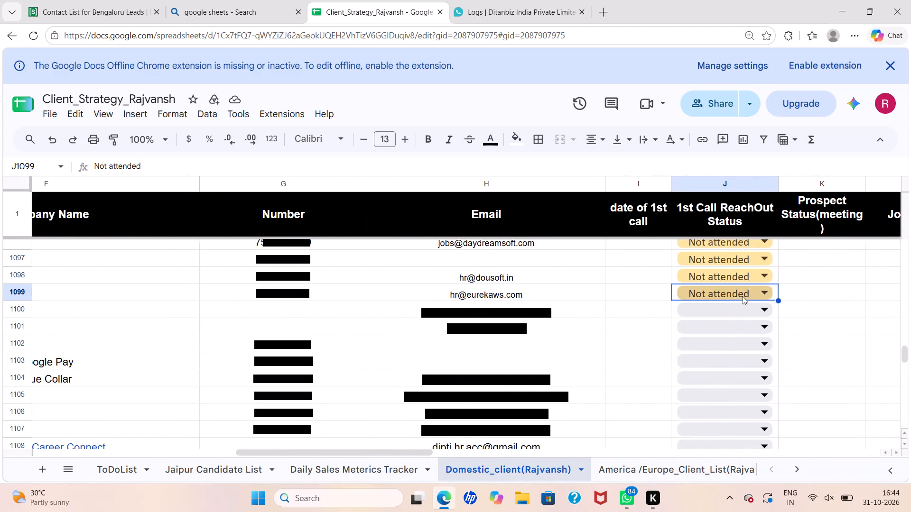
left_click(743, 296)
left_click(730, 311)
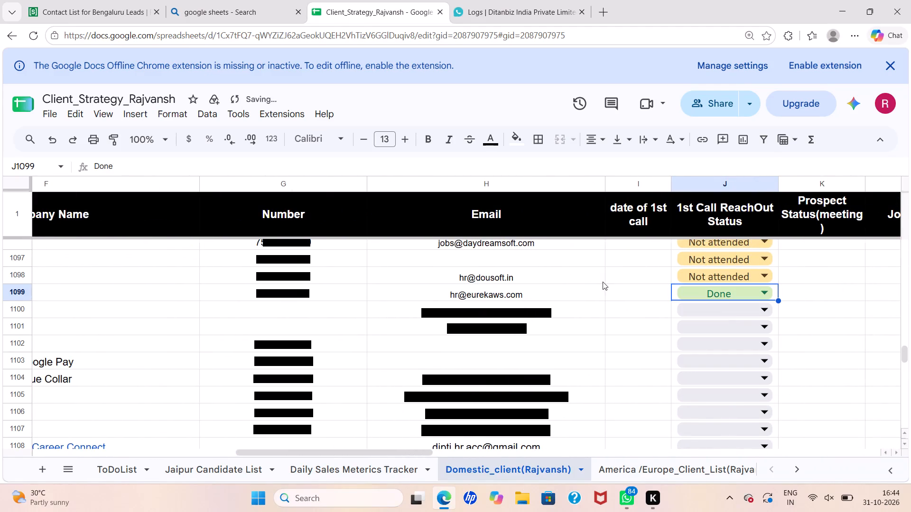
Examine the names, internship or project roles, and contact details of the leads from row 1099 onward.
scroll(550, 315, "right", 2)
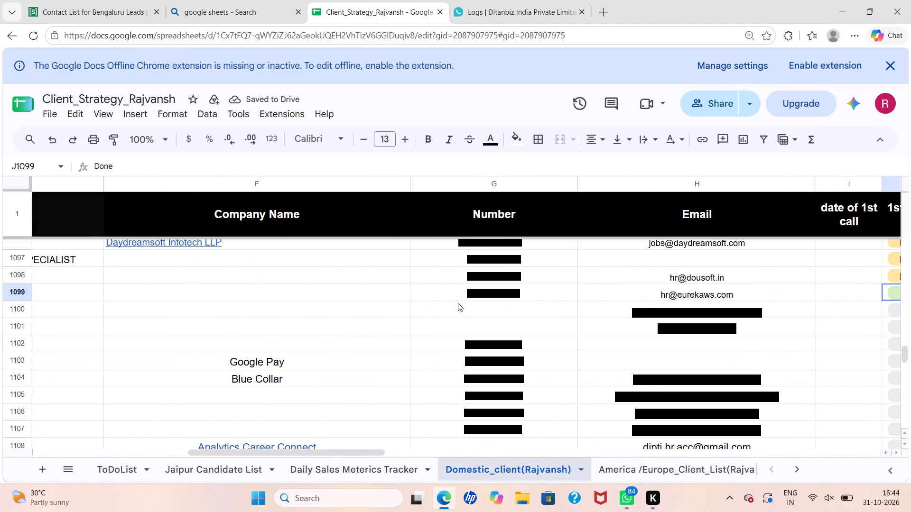
scroll(458, 303, "right", 5)
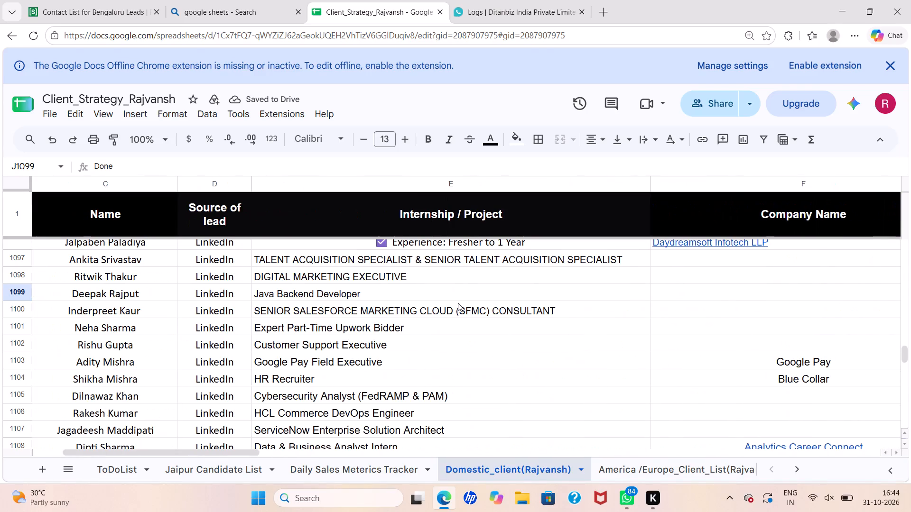
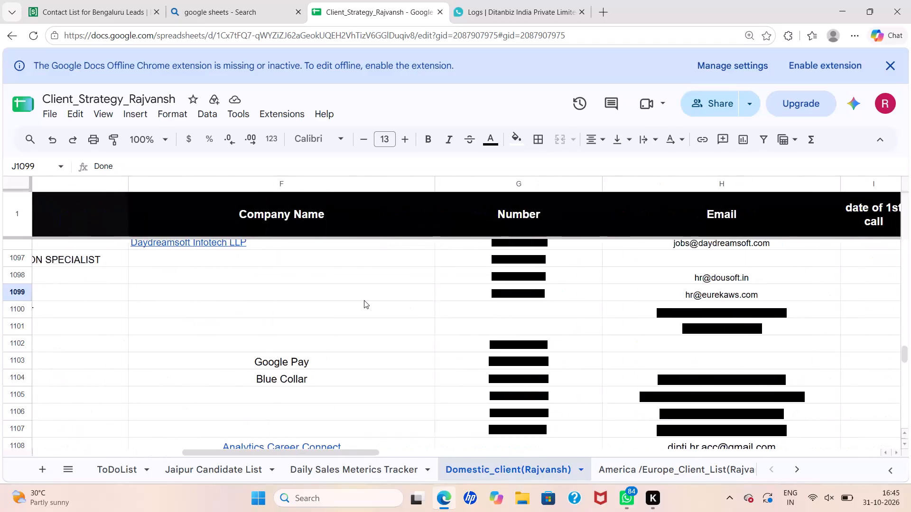
Set the 1st Call ReachOut Status of row 1099 to NOT Interested.
scroll(364, 300, "left", 2)
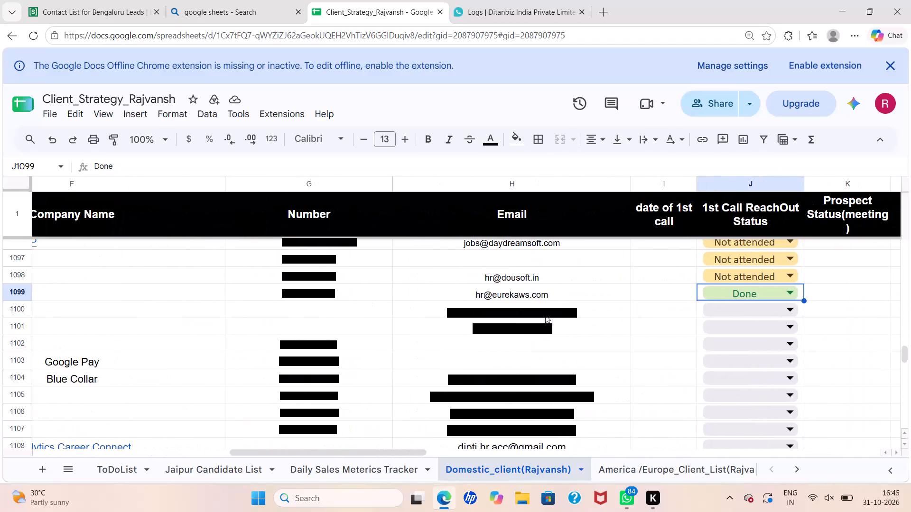
left_click(733, 296)
left_click(720, 369)
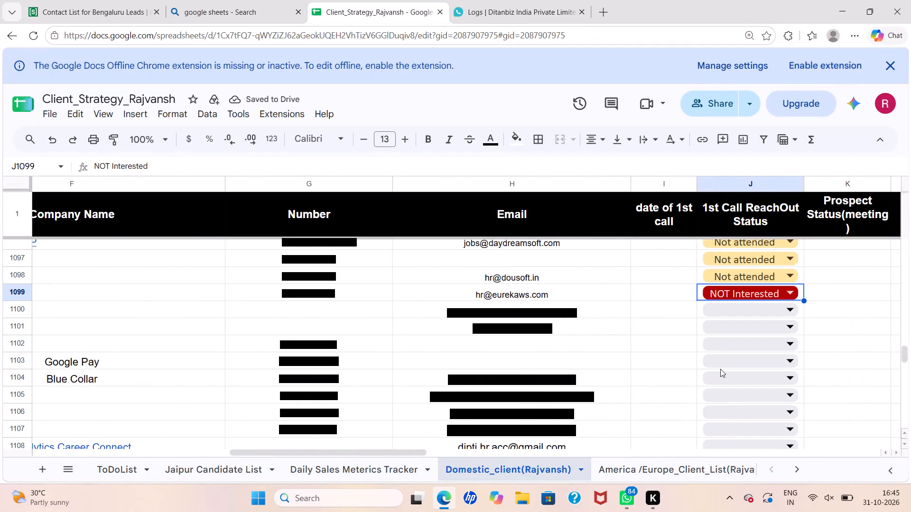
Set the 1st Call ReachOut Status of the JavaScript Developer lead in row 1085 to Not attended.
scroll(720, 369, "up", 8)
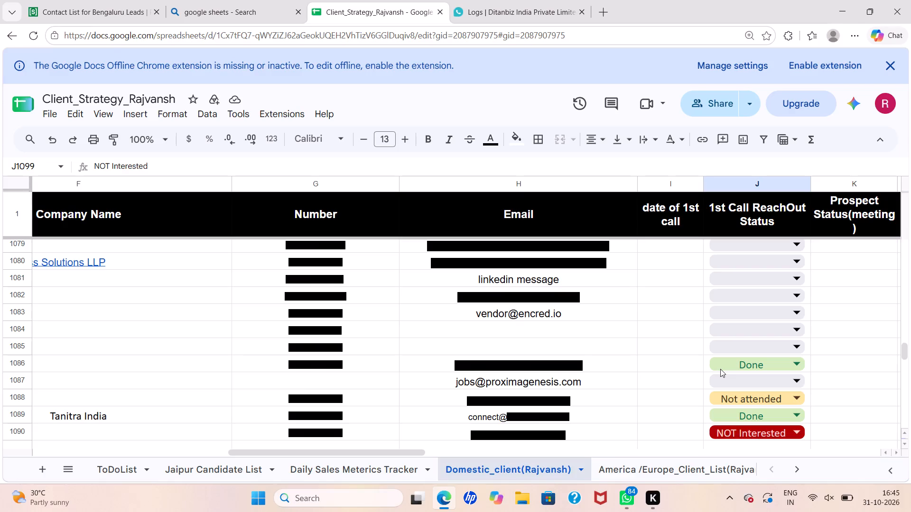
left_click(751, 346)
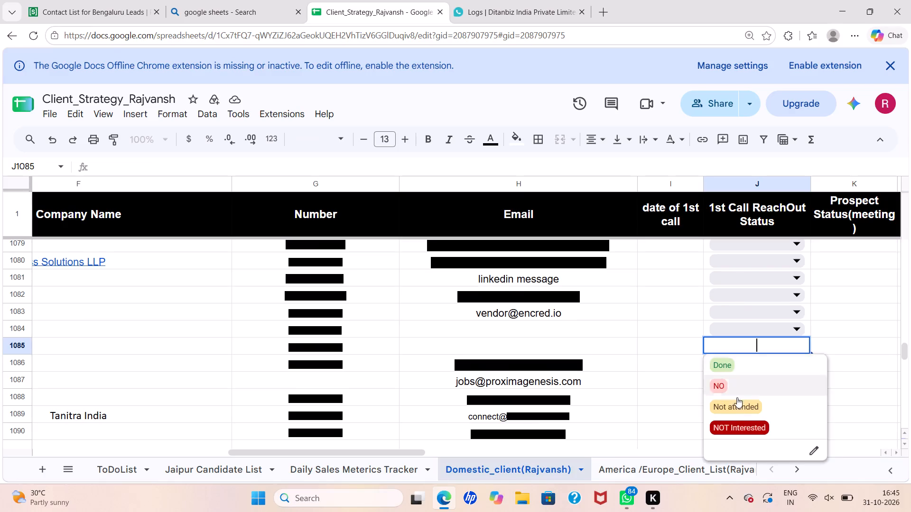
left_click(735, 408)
Switch to the MyOperator call logs, refresh them, and return to the Client_Strategy spreadsheet.
left_click(475, 7)
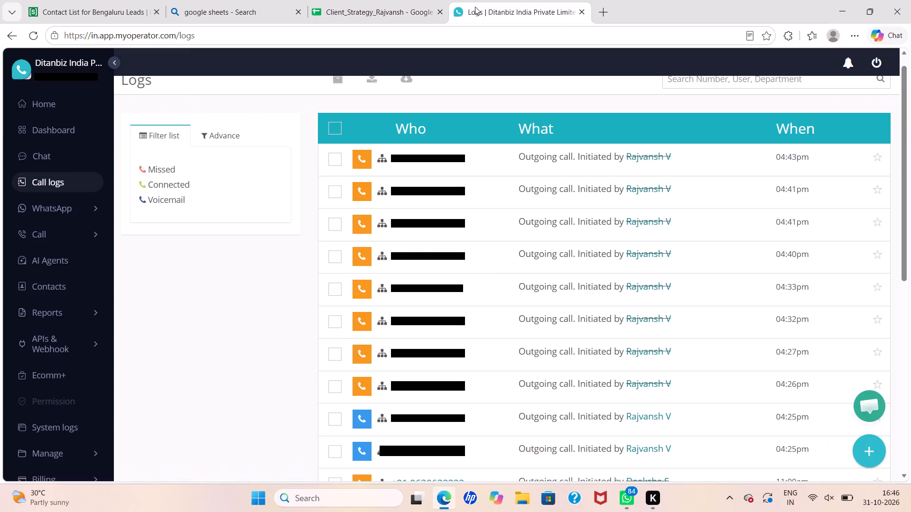
left_click(39, 40)
left_click(390, 0)
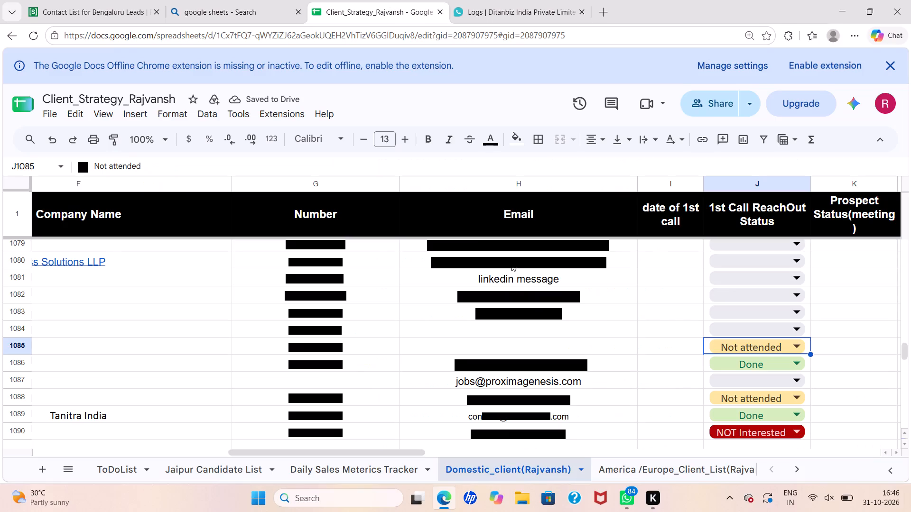
Set the 1st Call ReachOut Status of row 1085 to Done.
left_click(717, 344)
left_click(713, 368)
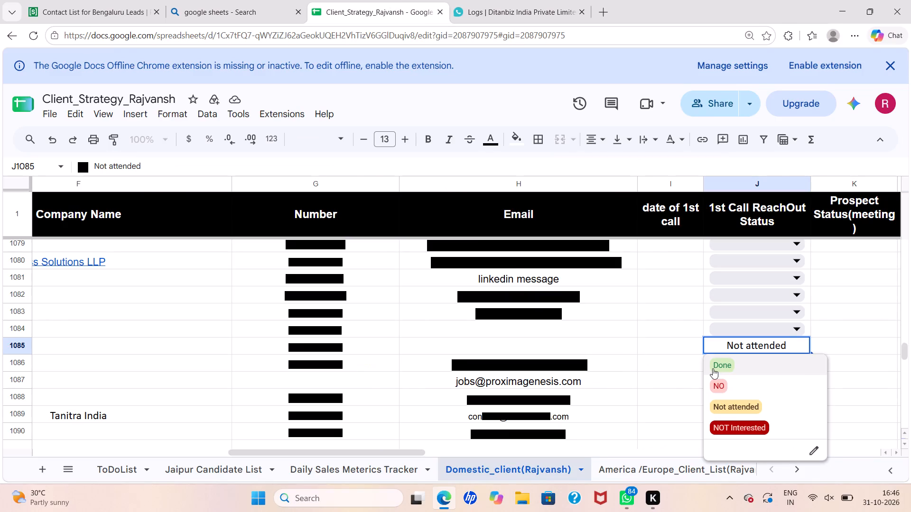
Examine the name, lead source, role and company details of the leads around row 1085.
scroll(578, 357, "right", 7)
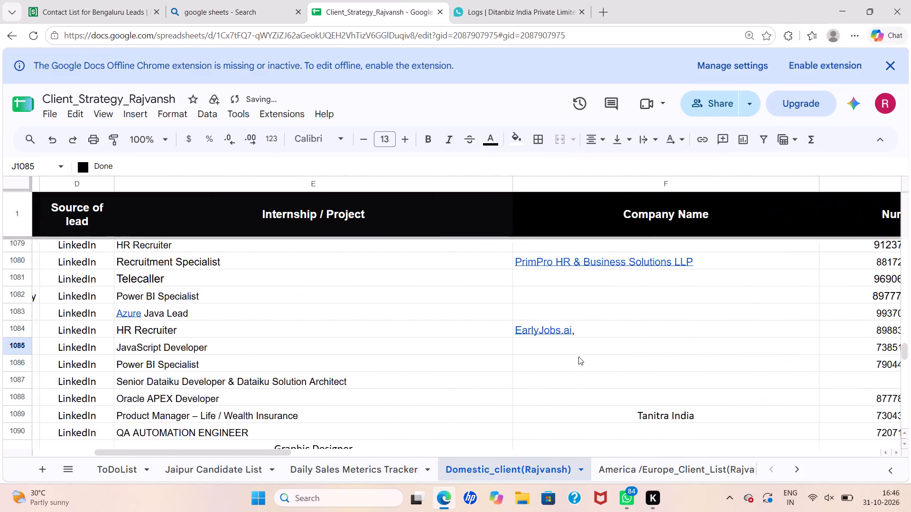
scroll(578, 357, "right", 1)
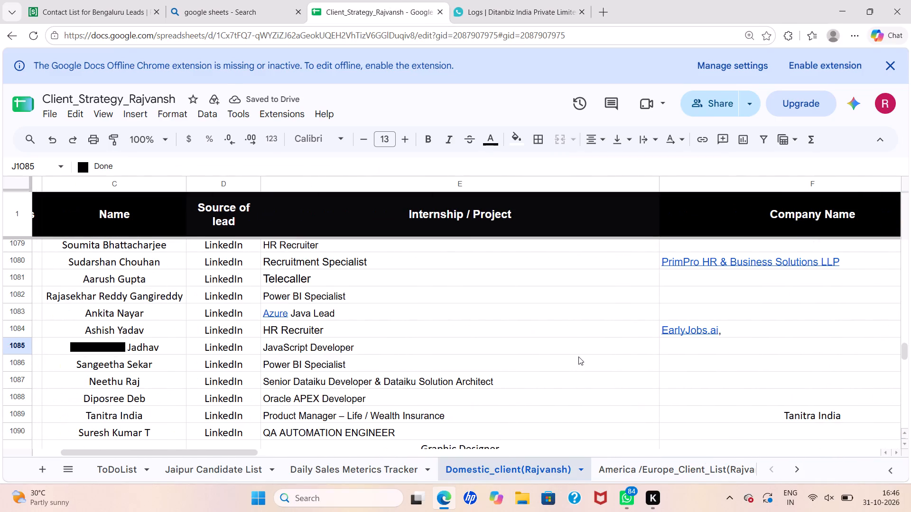
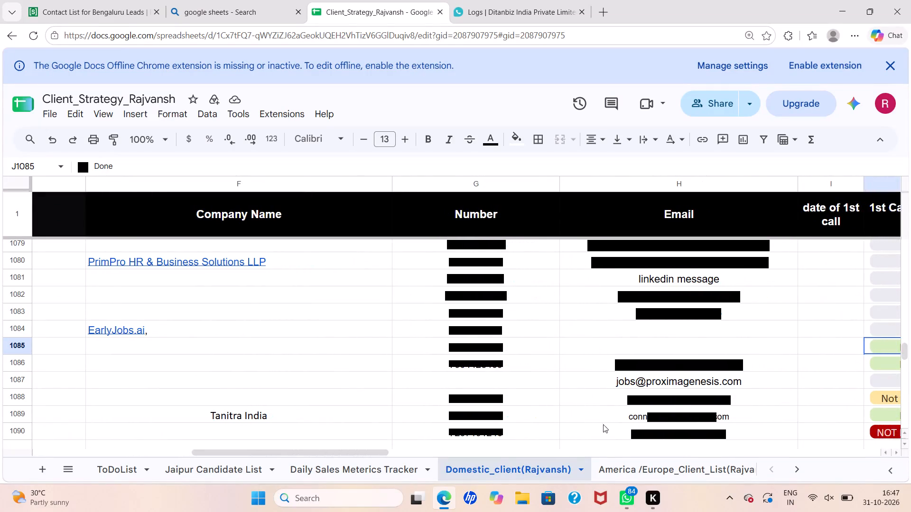
Select the Company Name cell of the lead in row 1086.
left_click(301, 367)
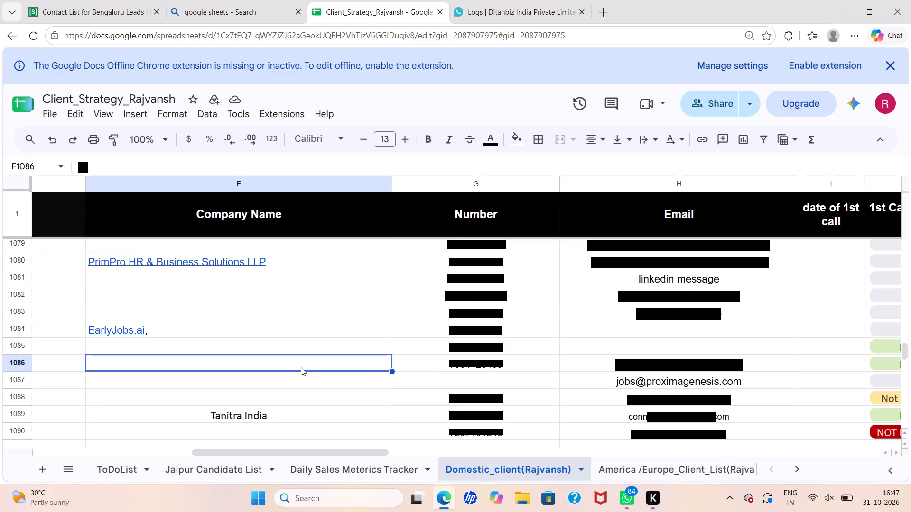
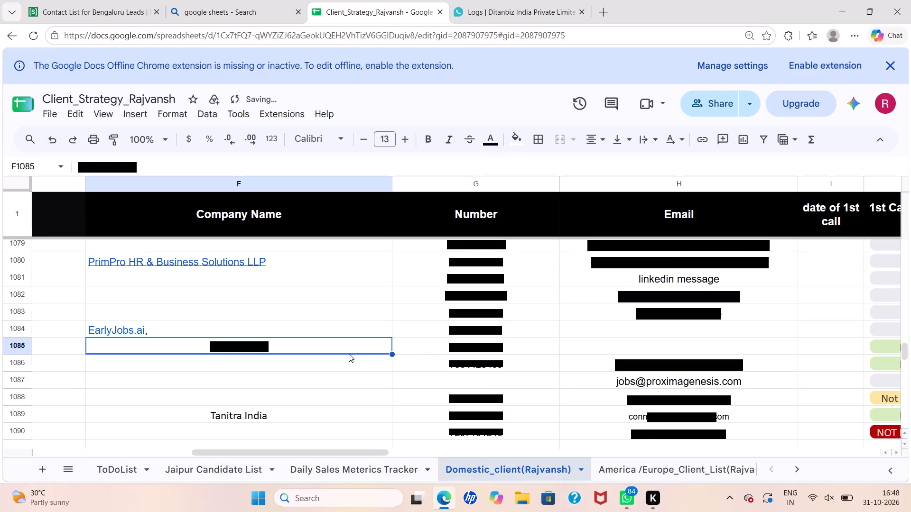
Select the Company Name cell of the lead in row 1085 and check that row's Internship / Project entry.
left_click(320, 364)
left_click(326, 349)
scroll(326, 349, "right", 3)
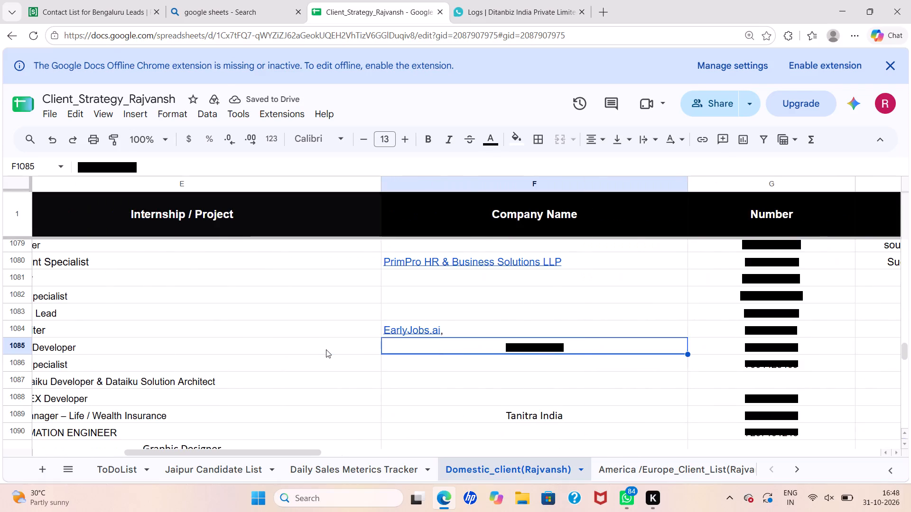
Copy the Company Name entry of the JavaScript Developer lead in row 1085.
scroll(326, 349, "right", 4)
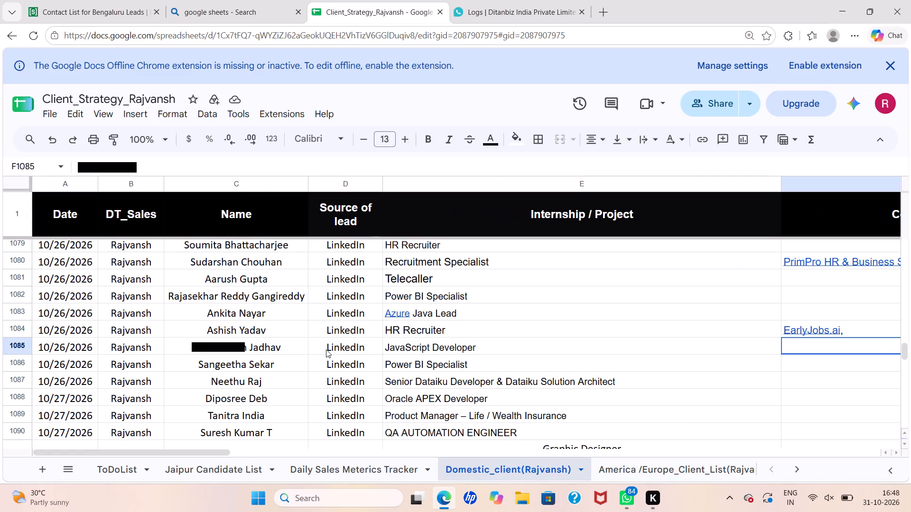
scroll(326, 349, "left", 4)
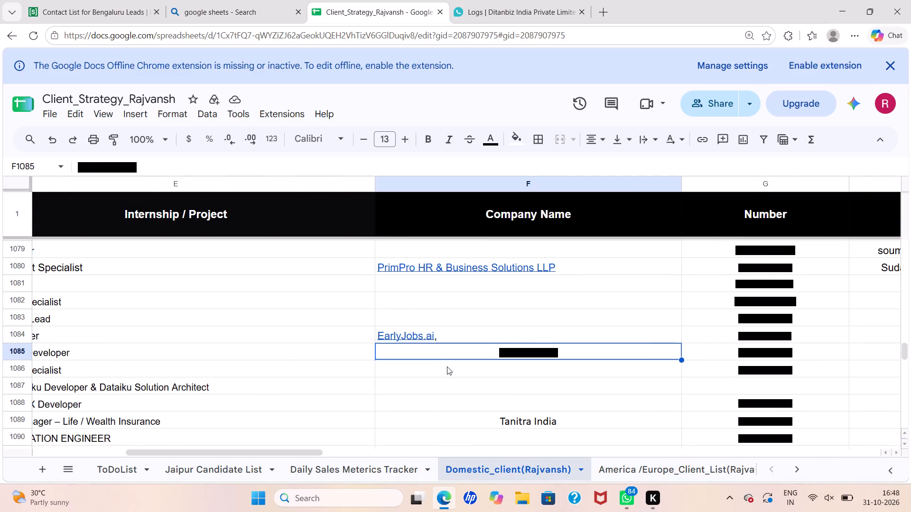
left_click(447, 366)
left_click(453, 353)
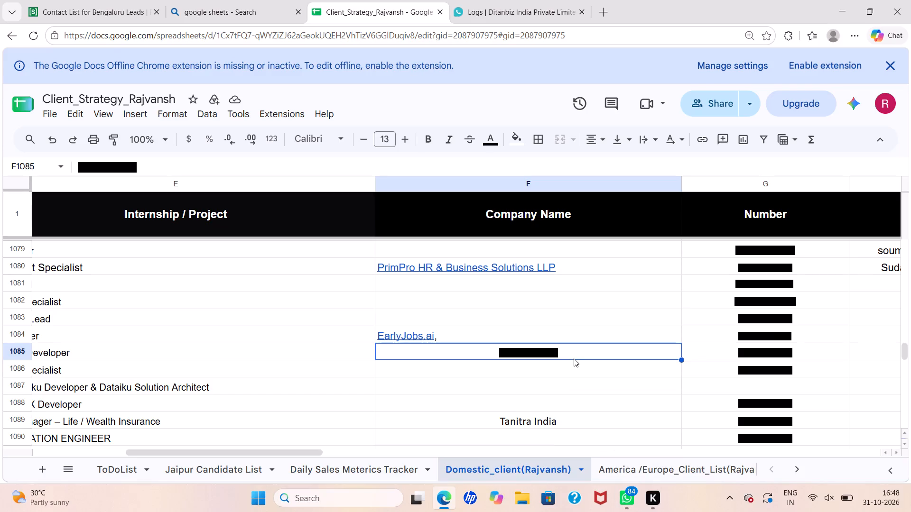
key("ctrl+c")
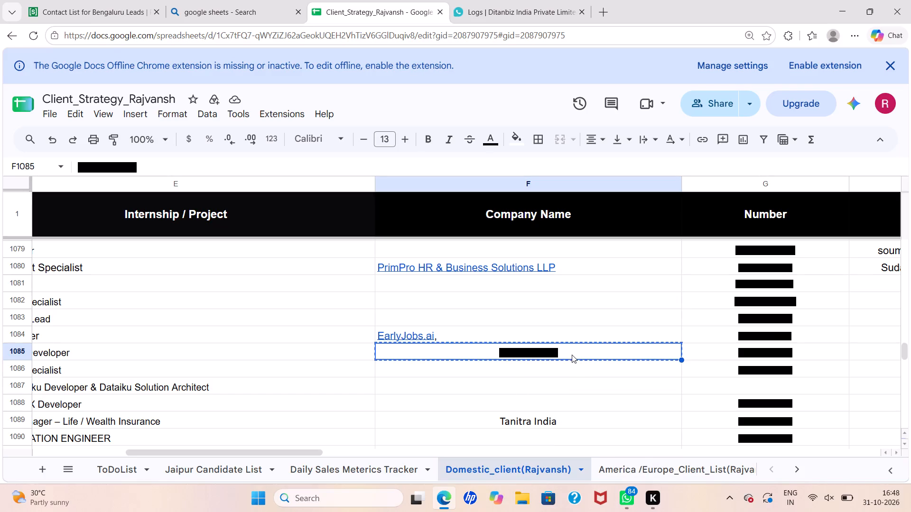
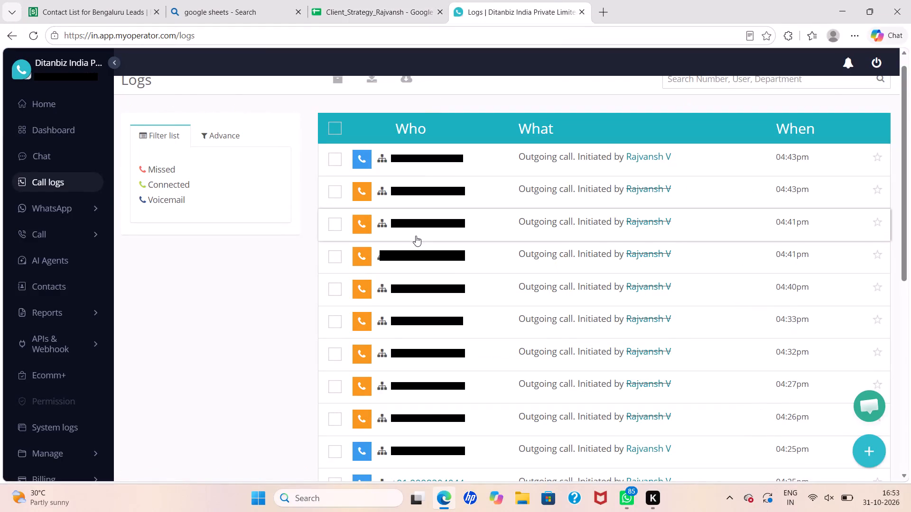
Reload the MyOperator call logs and look through the latest outgoing calls.
left_click(33, 37)
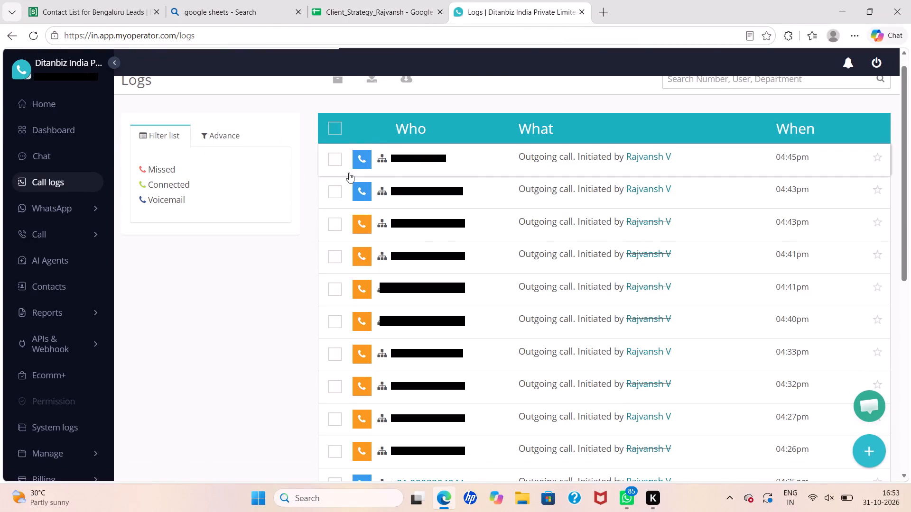
scroll(507, 311, "down", 1)
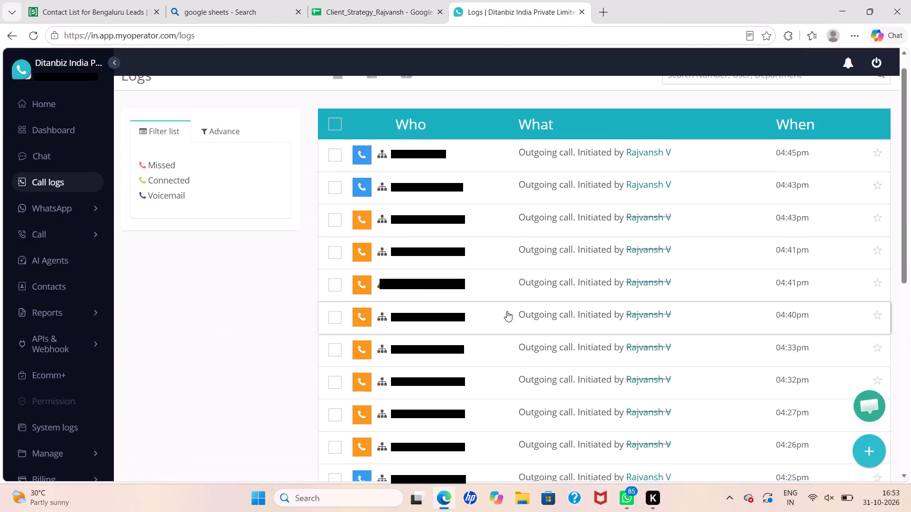
scroll(507, 311, "down", 2)
scroll(507, 311, "left", 3)
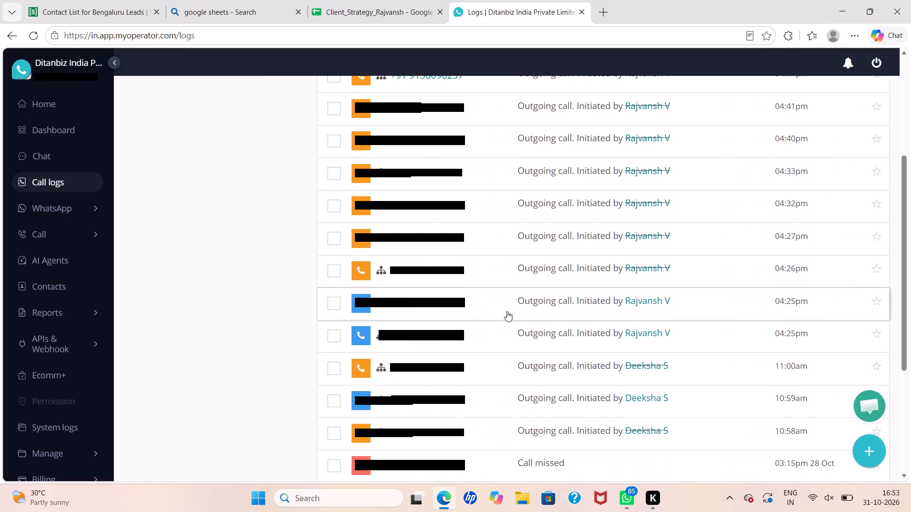
Examine the outgoing calls in the MyOperator call logs and the lead entries around rows 1079 to 1111 of the Domestic_client sheet.
scroll(529, 237, "up", 1)
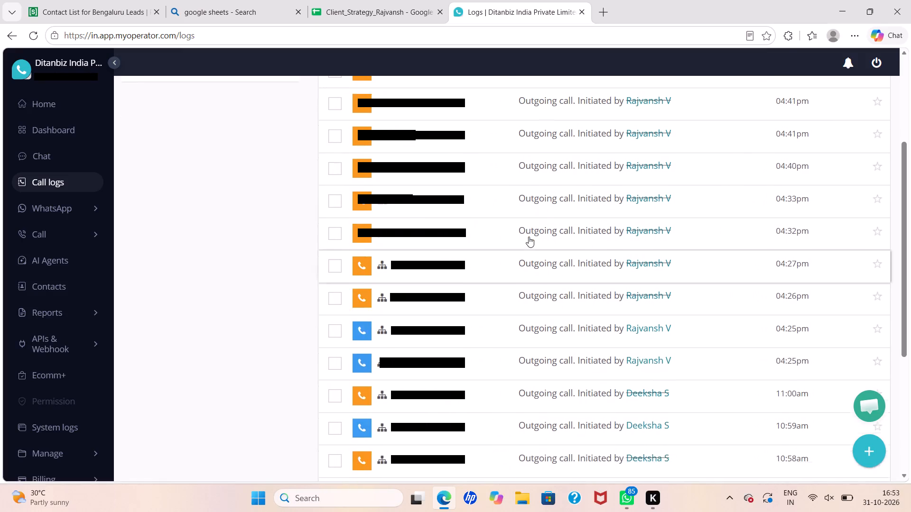
scroll(529, 237, "up", 3)
scroll(529, 237, "down", 4)
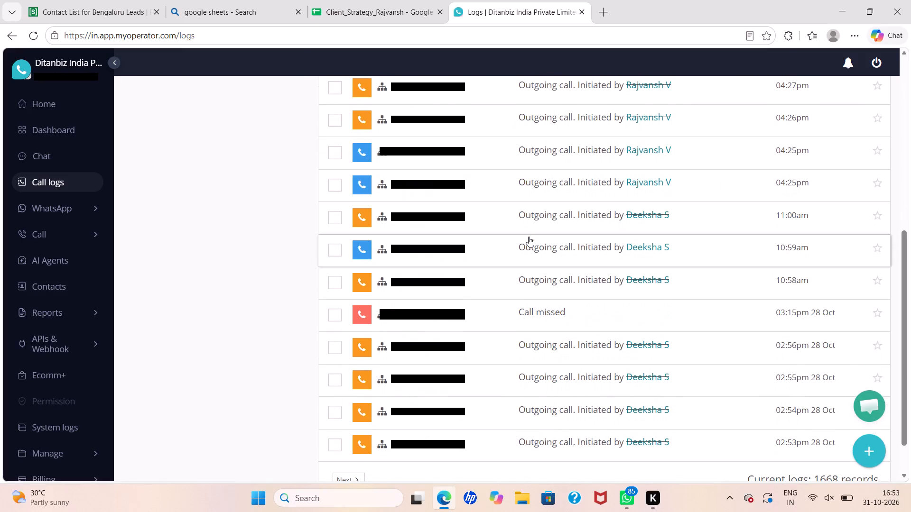
left_click(371, 0)
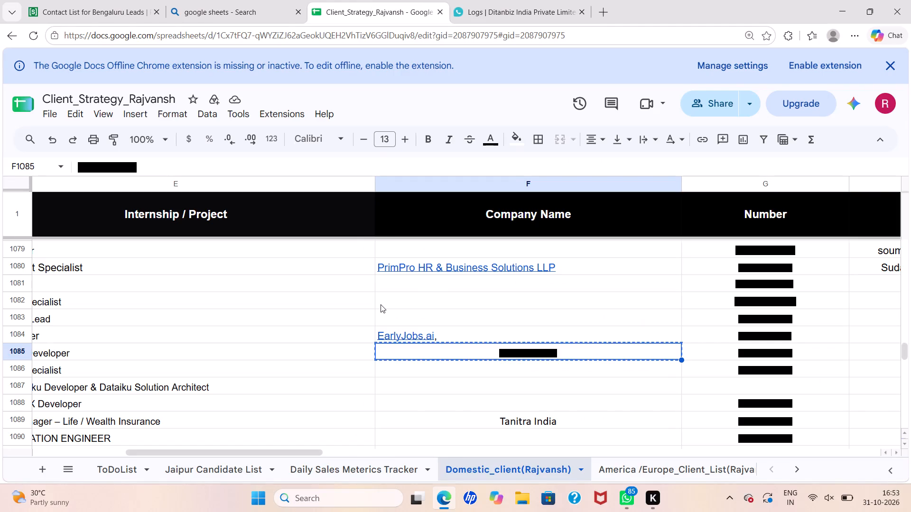
scroll(381, 304, "left", 5)
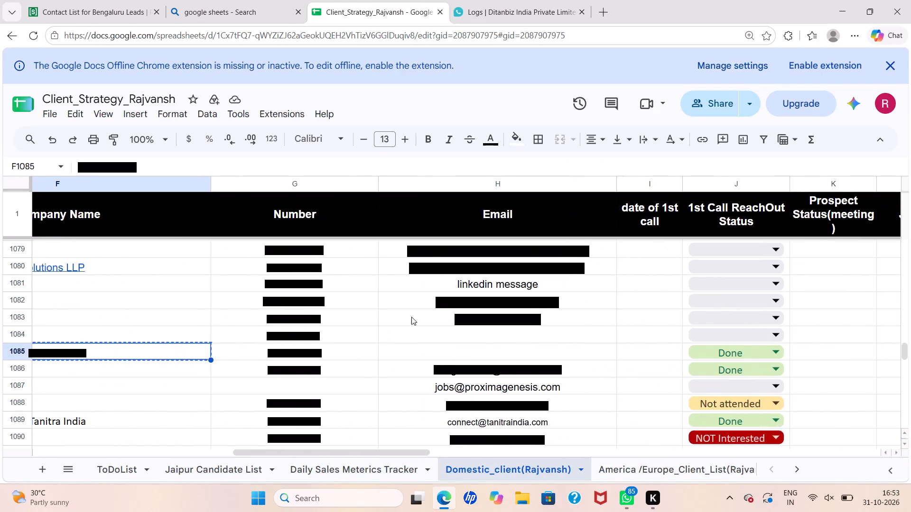
scroll(370, 355, "down", 5)
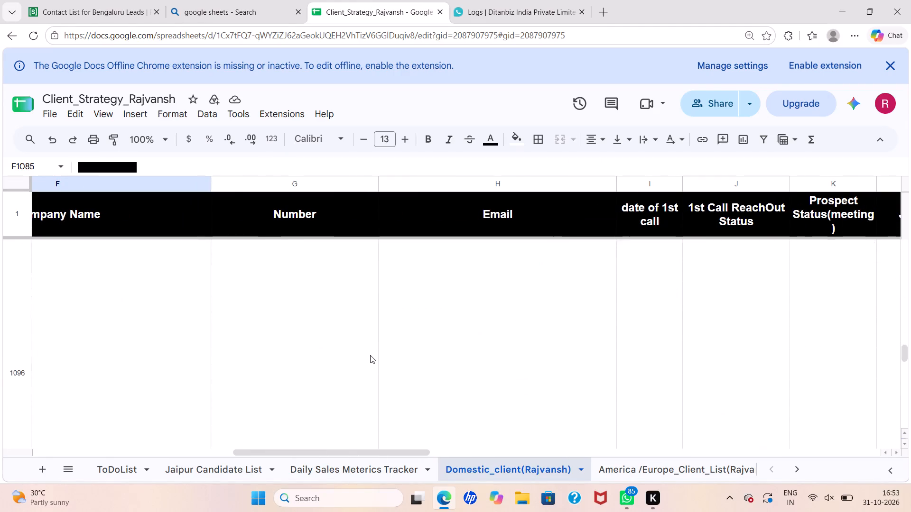
scroll(370, 355, "up", 1)
scroll(370, 355, "down", 2)
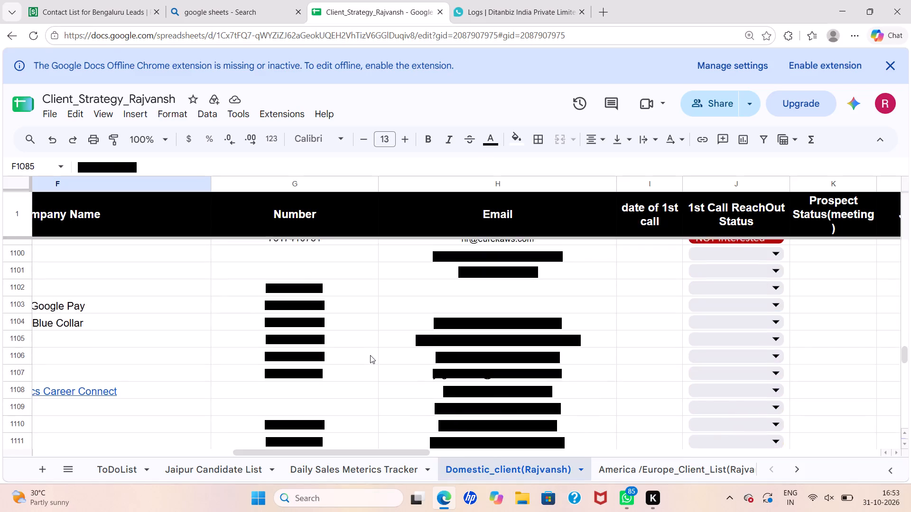
scroll(370, 355, "down", 2)
scroll(325, 305, "right", 5)
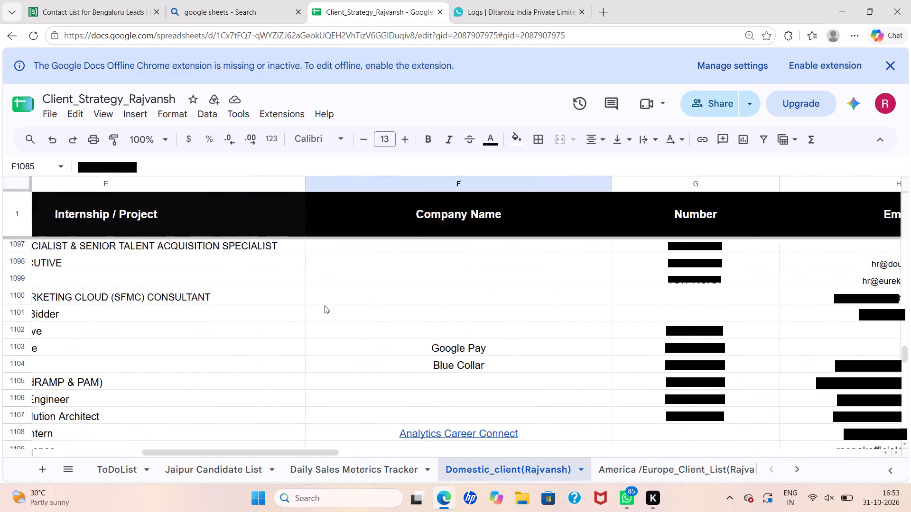
scroll(325, 305, "right", 1)
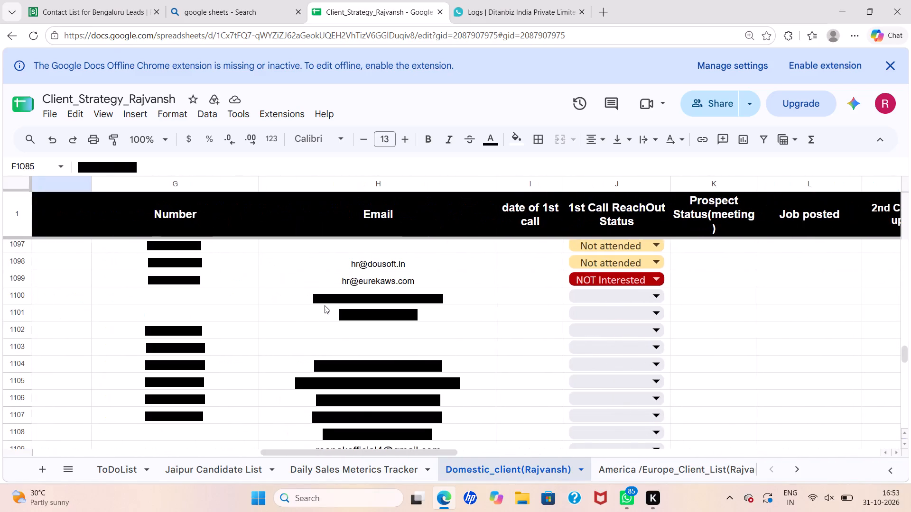
scroll(325, 305, "right", 1)
Set the 1st Call ReachOut Status of the lead in row 1084 to Not attended.
scroll(260, 313, "up", 1)
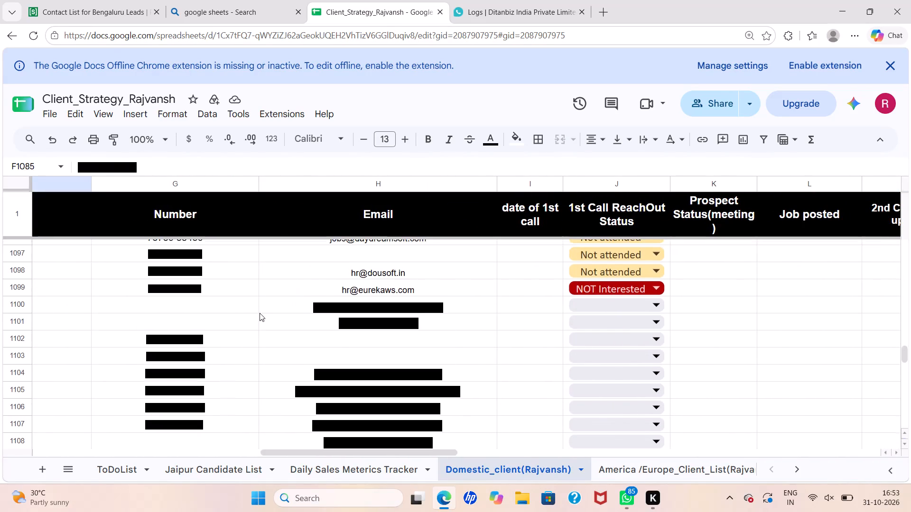
scroll(260, 313, "up", 6)
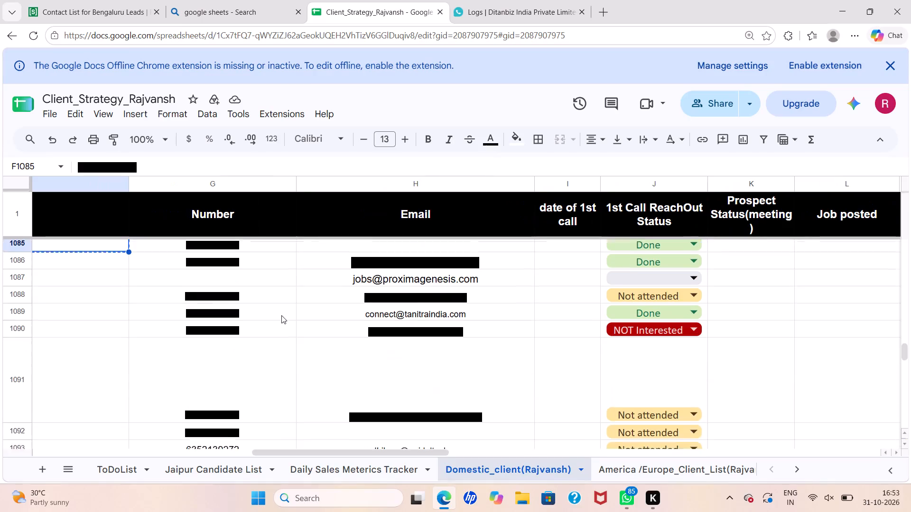
scroll(281, 315, "up", 2)
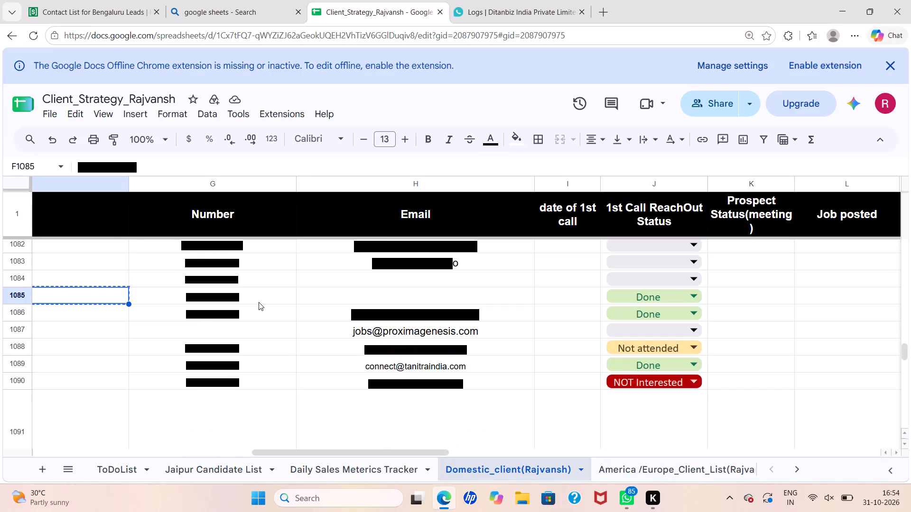
left_click(636, 276)
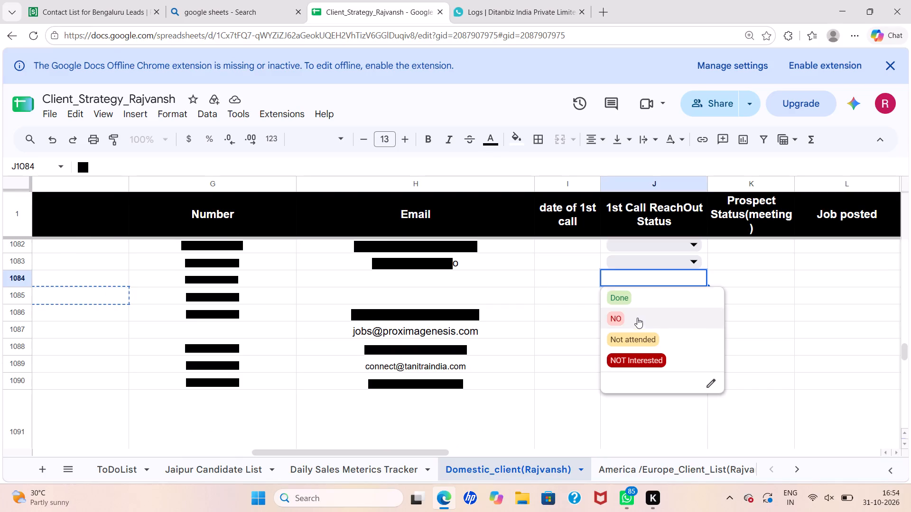
left_click(635, 336)
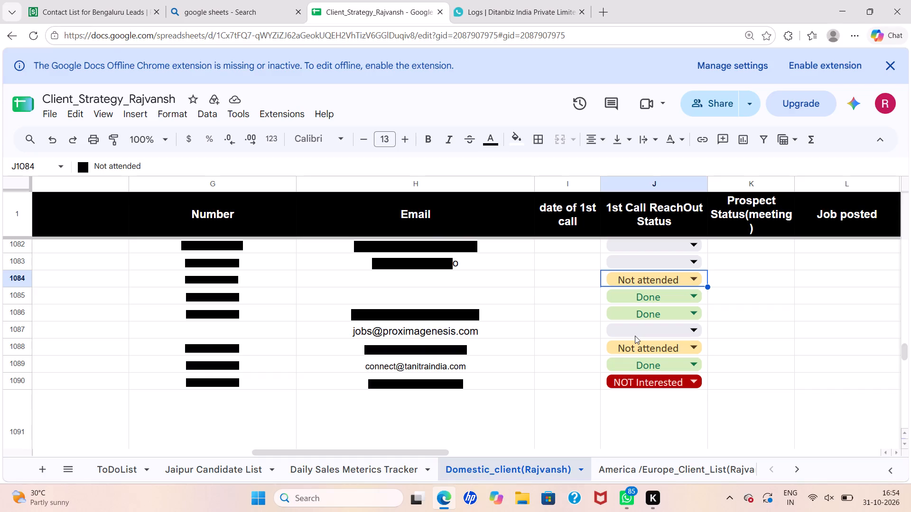
Switch to the MyOperator call logs, reload them and review the outgoing call entries.
left_click(503, 0)
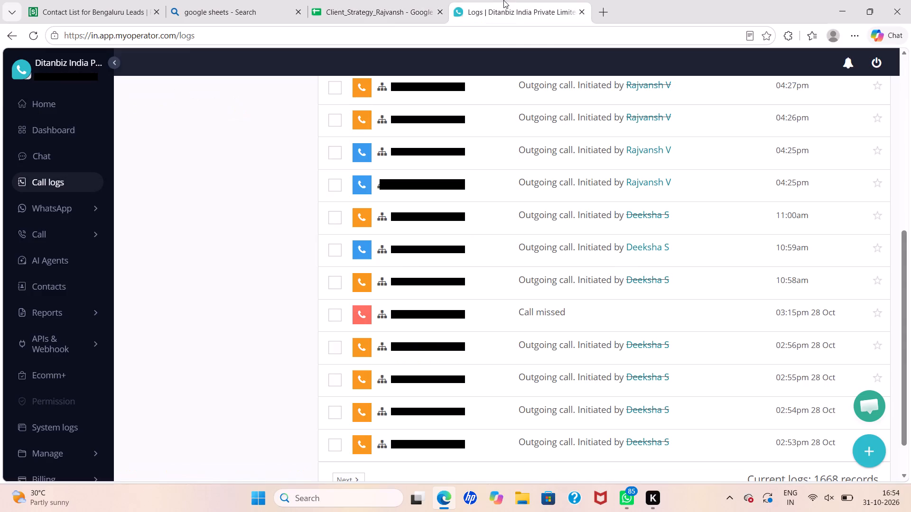
left_click(29, 41)
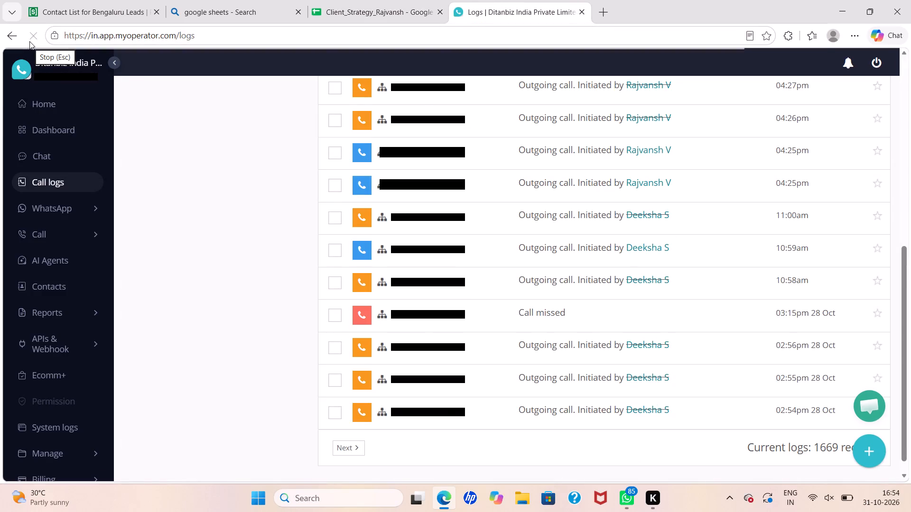
scroll(334, 192, "up", 8)
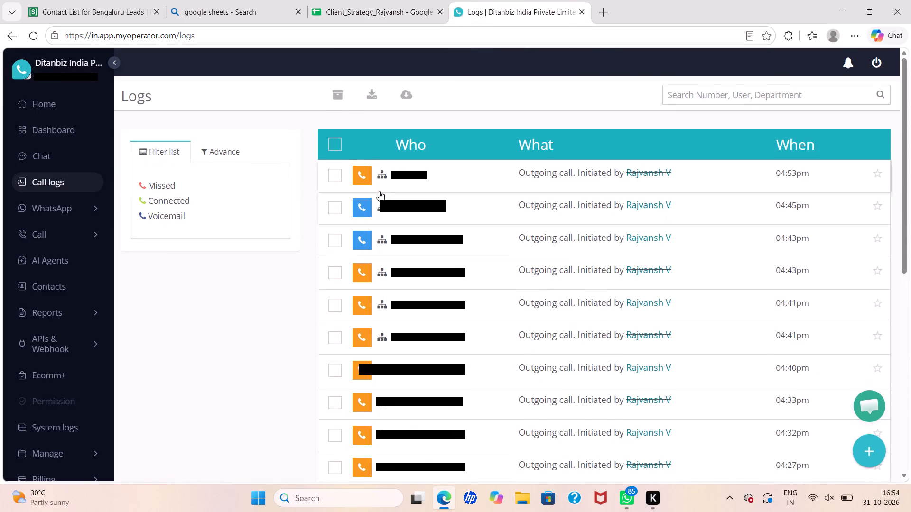
scroll(408, 265, "down", 1)
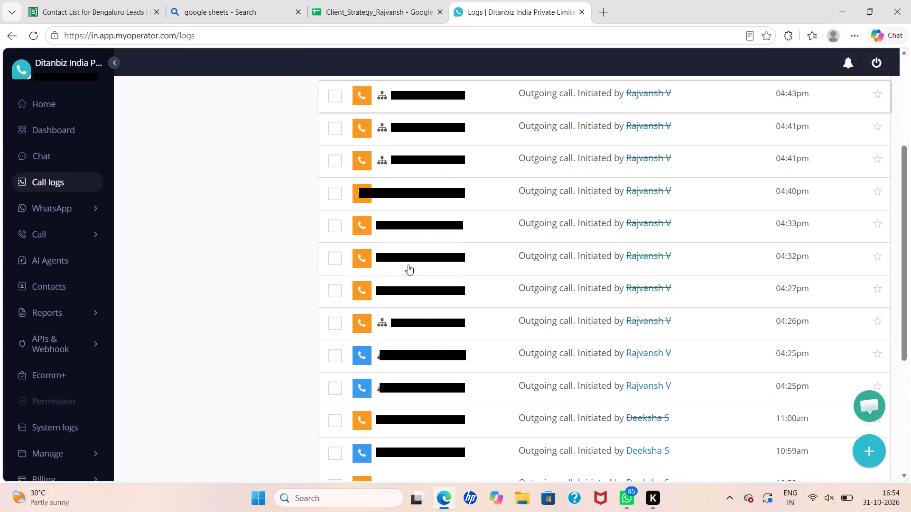
scroll(408, 265, "down", 3)
scroll(408, 265, "left", 1)
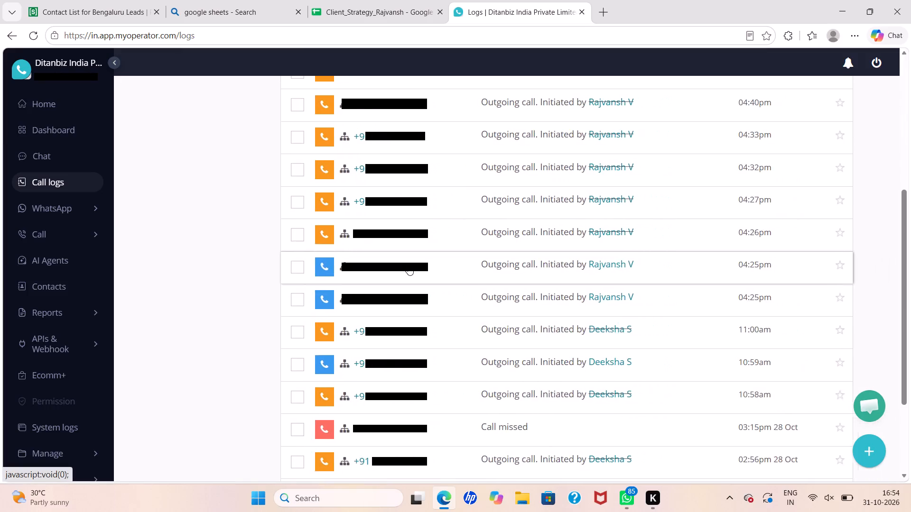
scroll(408, 265, "left", 1)
scroll(408, 265, "up", 6)
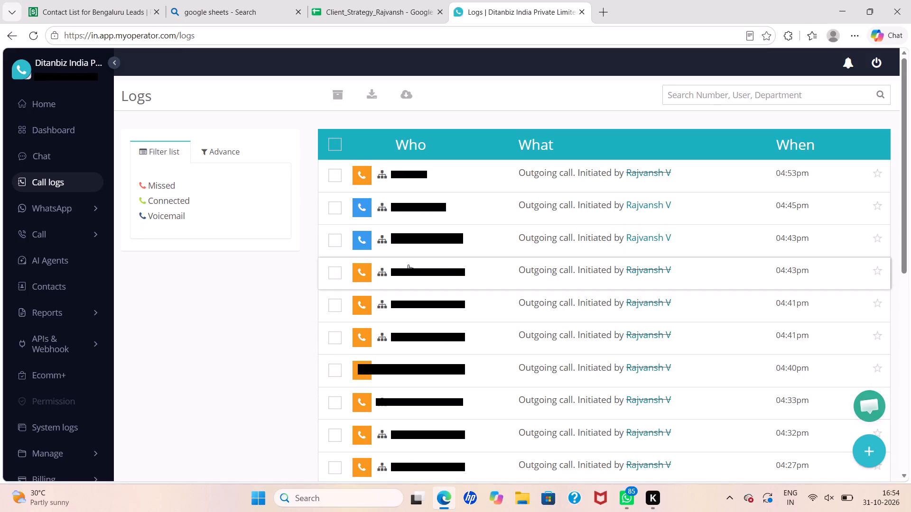
Close the google sheets search page.
left_click(296, 8)
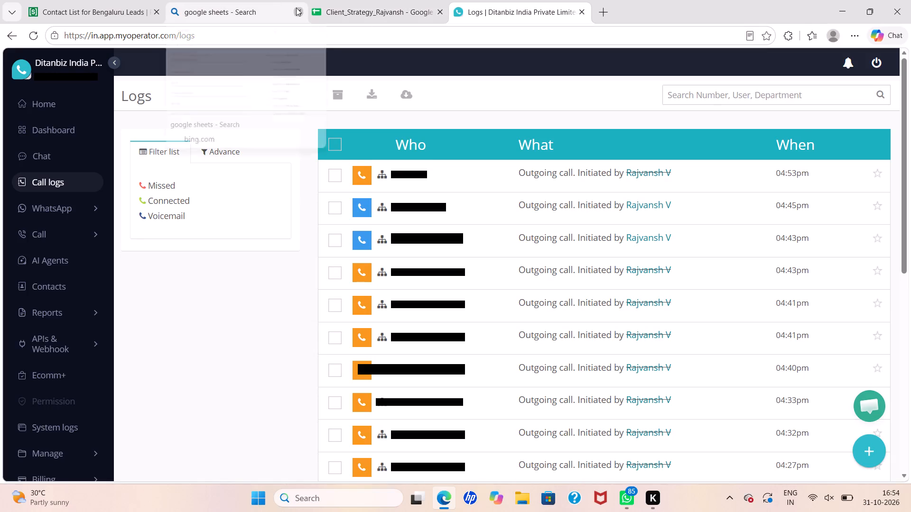
Return to the Client_Strategy spreadsheet and copy the phone number of the lead in row 1098.
left_click(259, 0)
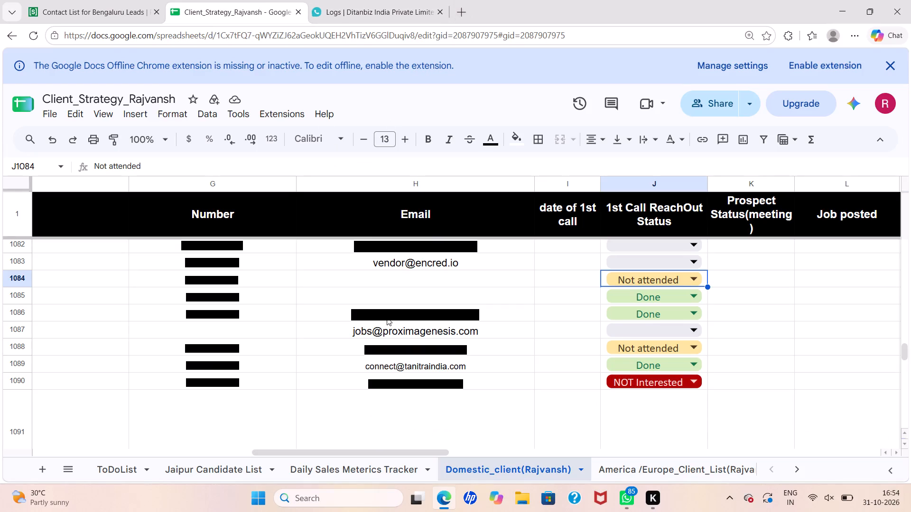
scroll(474, 343, "down", 2)
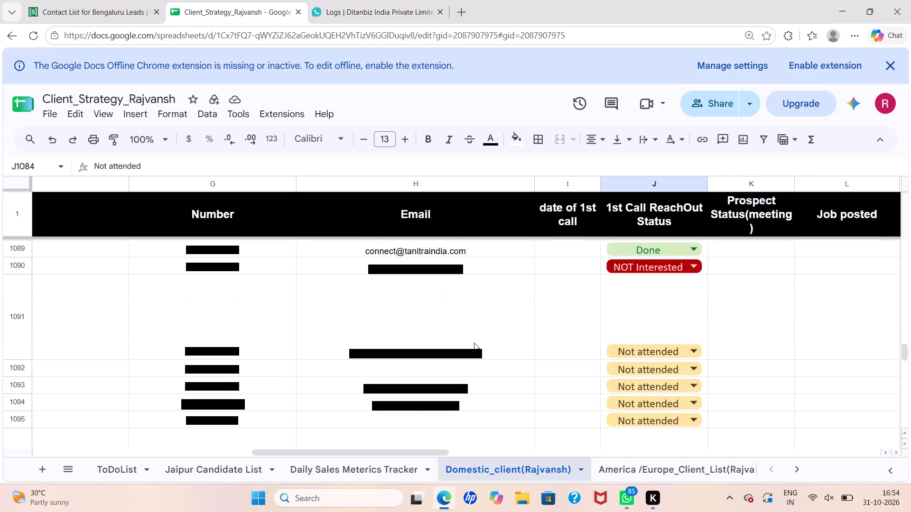
scroll(474, 343, "down", 3)
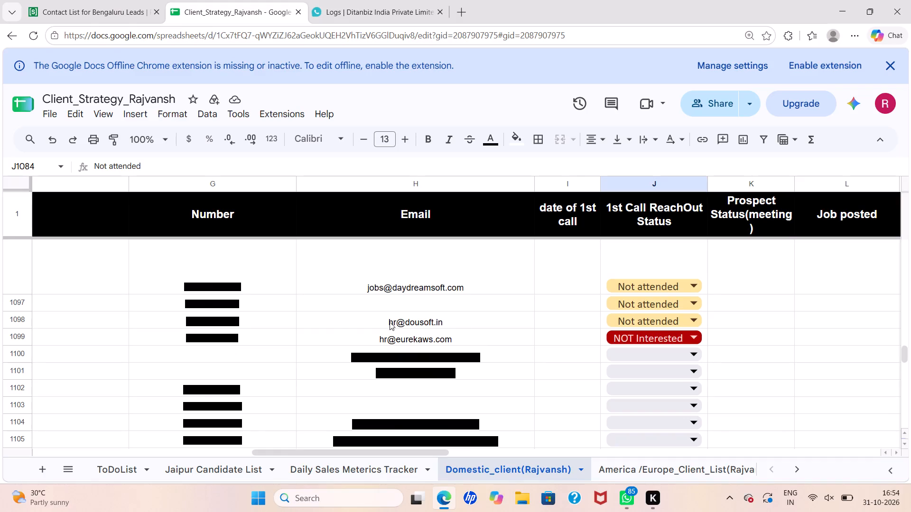
left_click(242, 322)
left_click(242, 322, "ctrl")
key("ctrl+c")
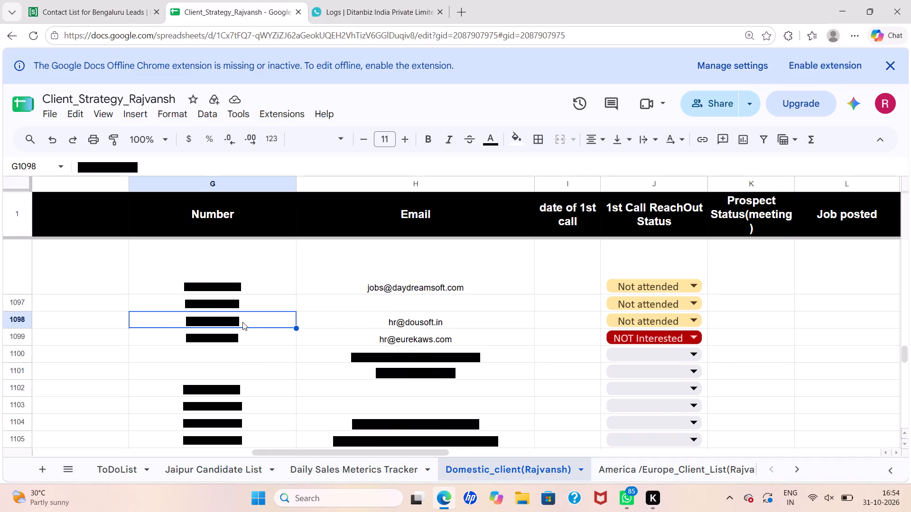
Start a new MyOperator chat with the copied lead number as the phone (+91), saving the contact under that same number.
left_click(439, 0)
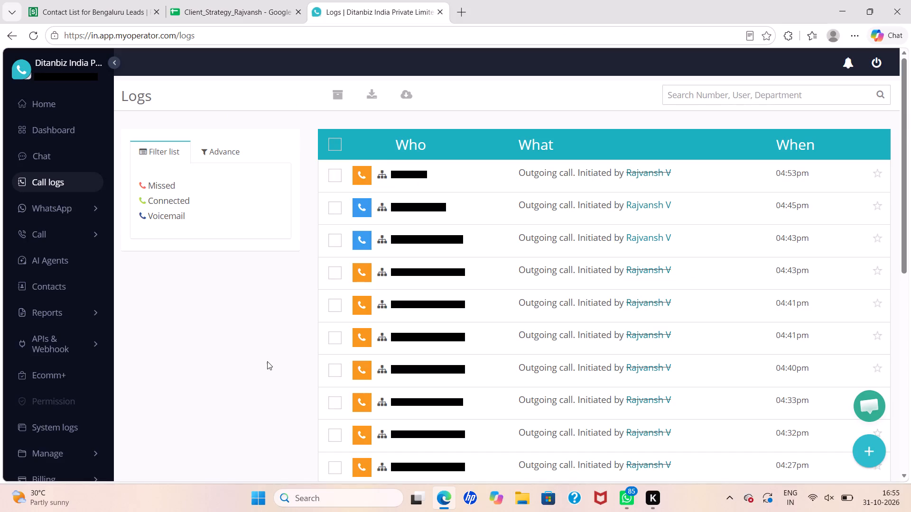
left_click(29, 152)
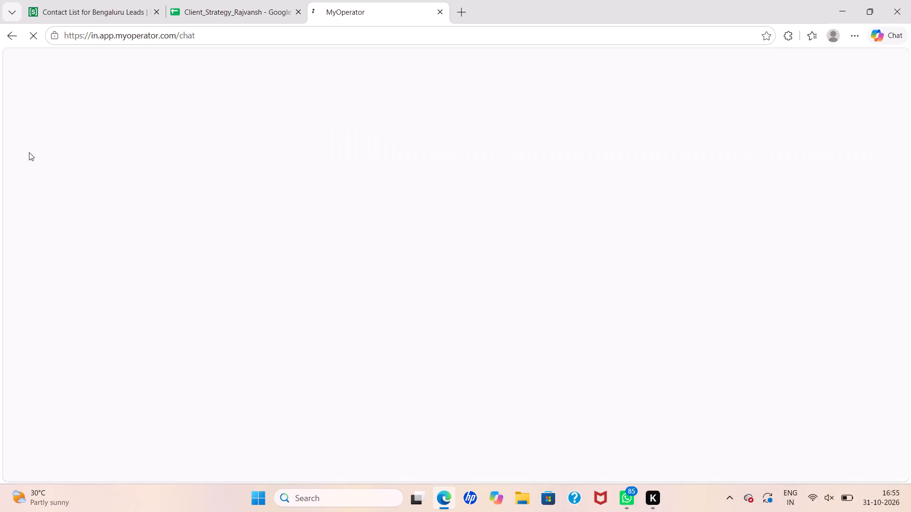
left_click(232, 105)
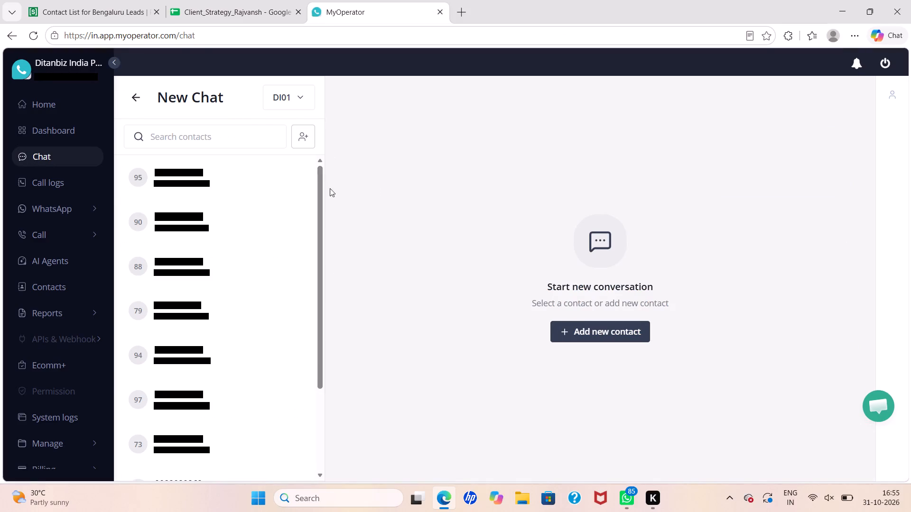
left_click(300, 145)
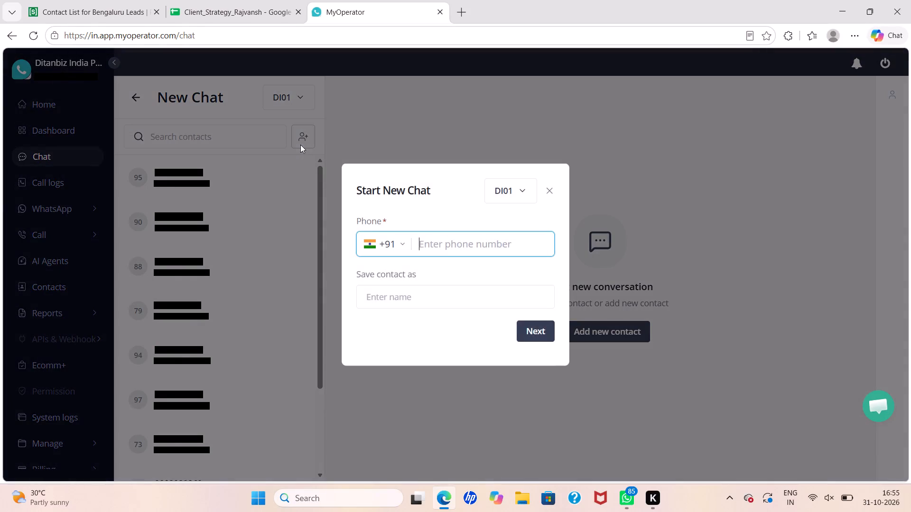
key("ctrl+v")
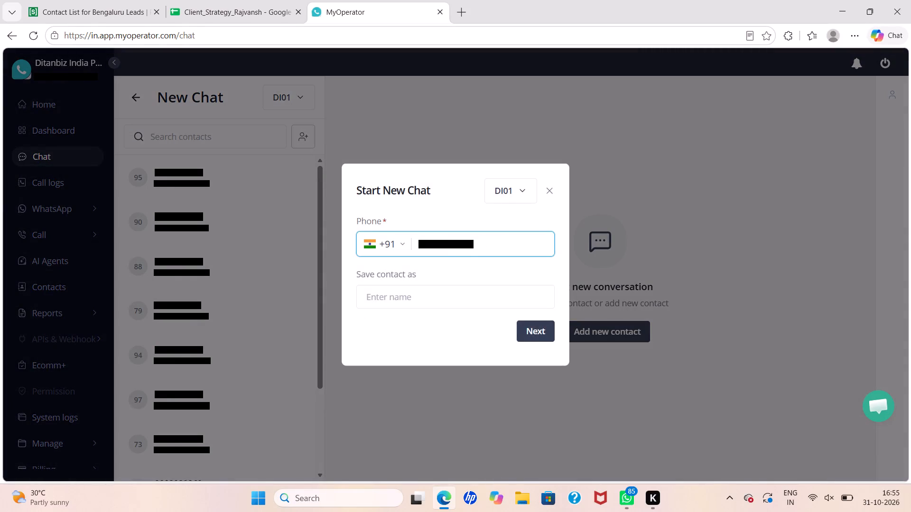
left_click(379, 290)
key("ctrl+v")
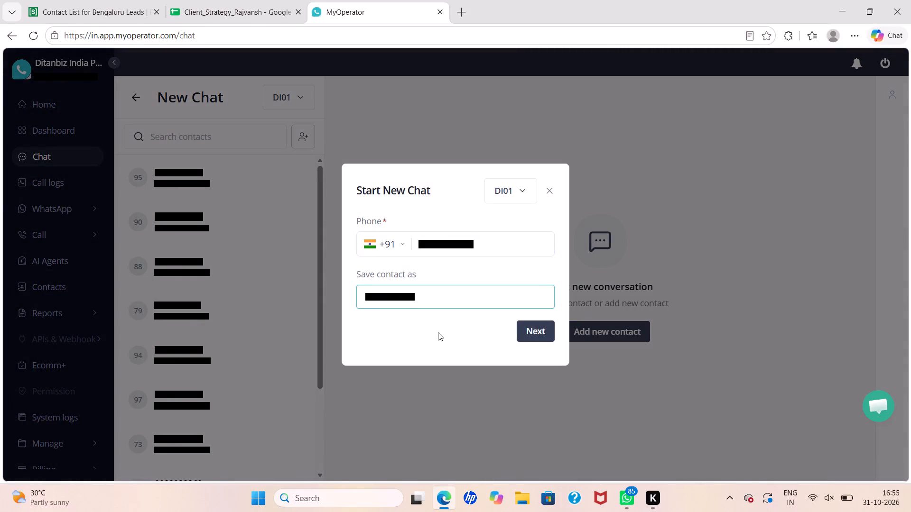
left_click(543, 337)
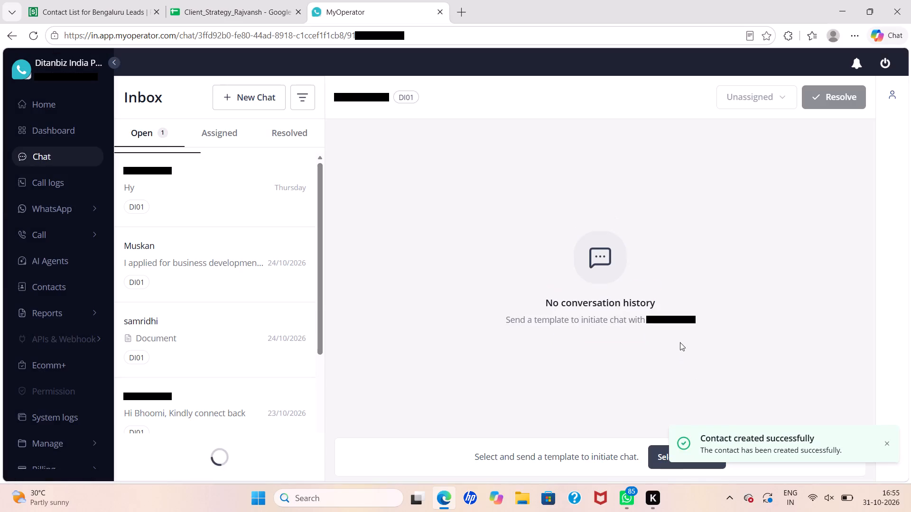
Choose the copy_new_client message template for the new chat with the row 1098 lead.
left_click(650, 458)
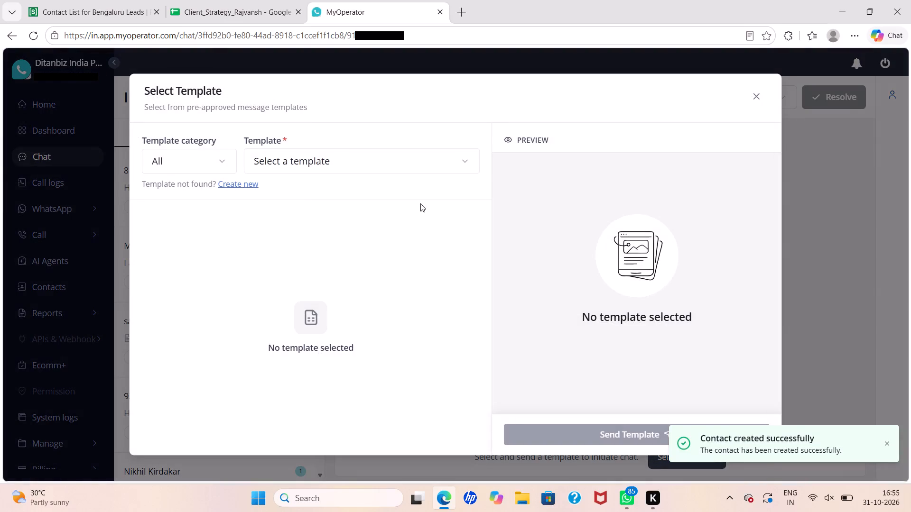
left_click(416, 173)
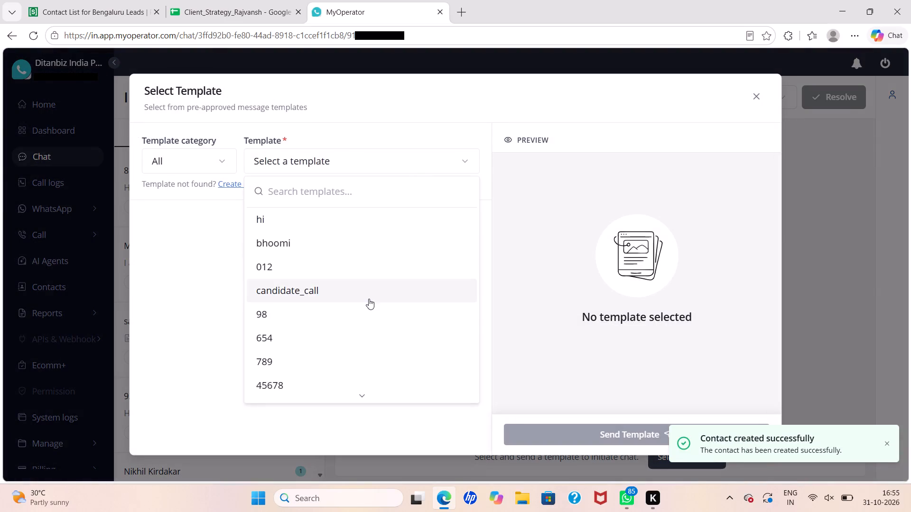
scroll(322, 343, "down", 1)
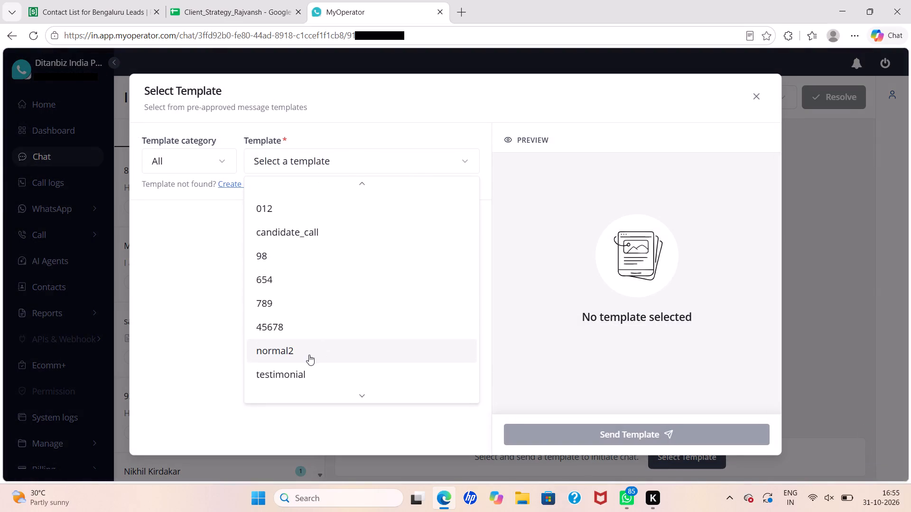
scroll(308, 355, "down", 2)
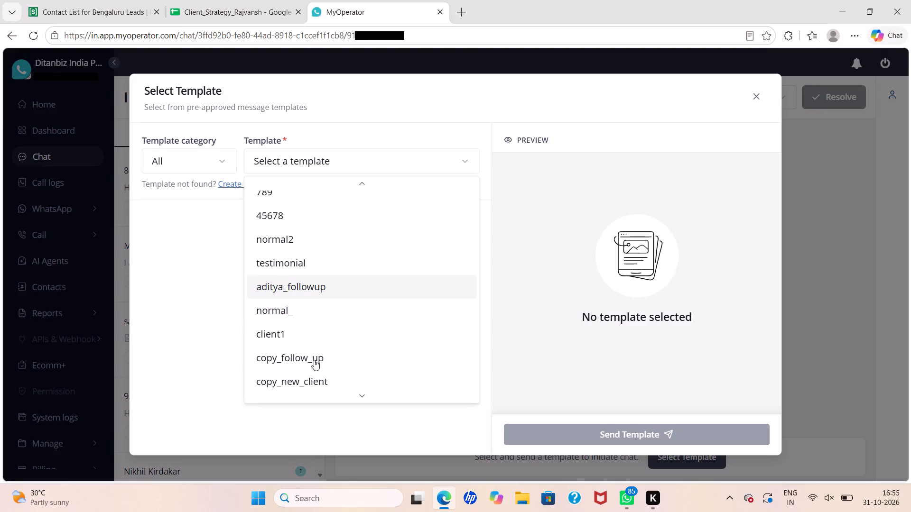
left_click(314, 376)
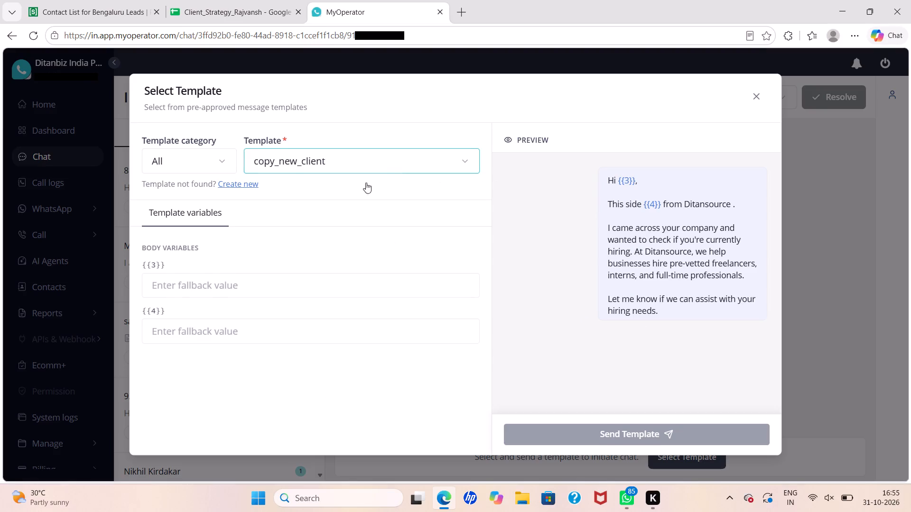
Fill template variable {{3}} with the lead's name copied from row 1098 of the Client_Strategy spreadsheet.
left_click(271, 294)
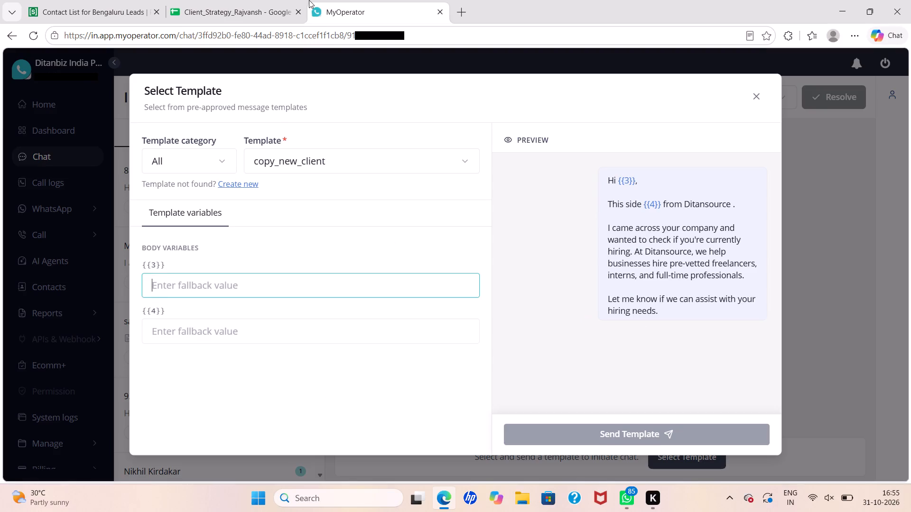
left_click(200, 0)
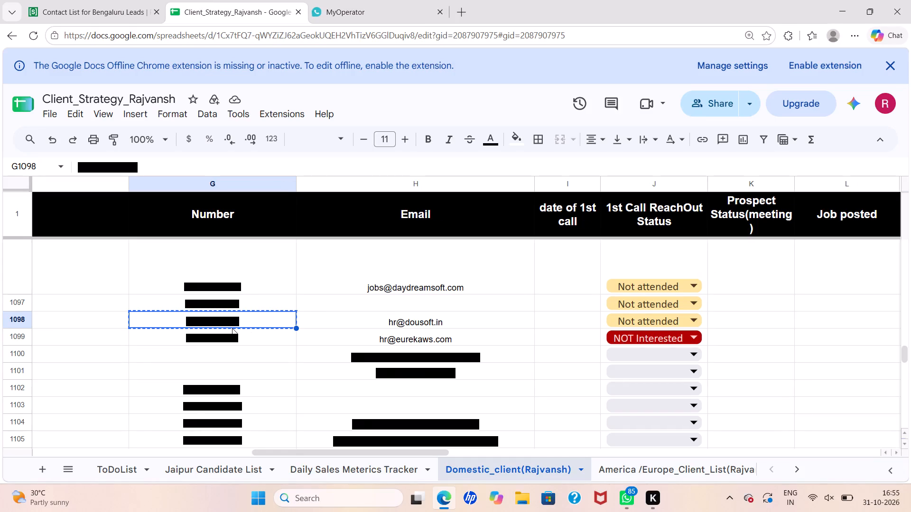
scroll(232, 328, "right", 4)
scroll(305, 318, "right", 3)
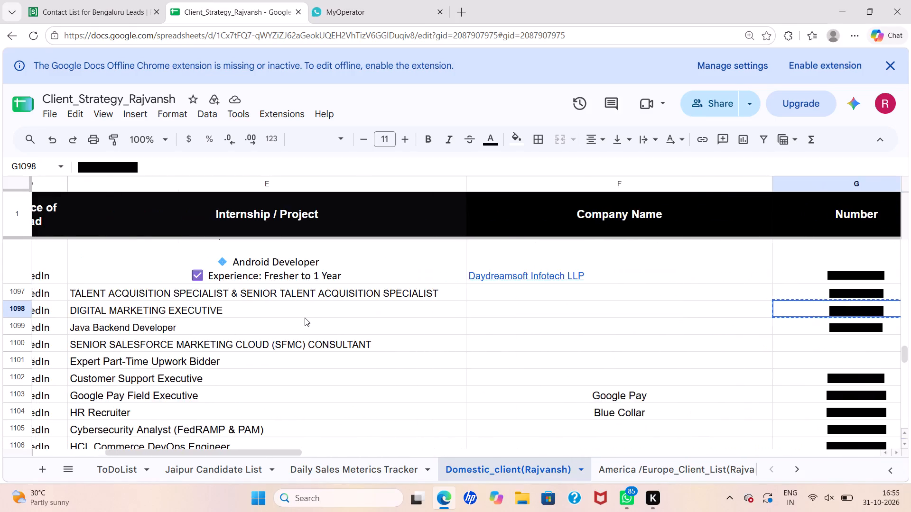
scroll(305, 318, "right", 1)
scroll(171, 299, "right", 1)
left_click(167, 306)
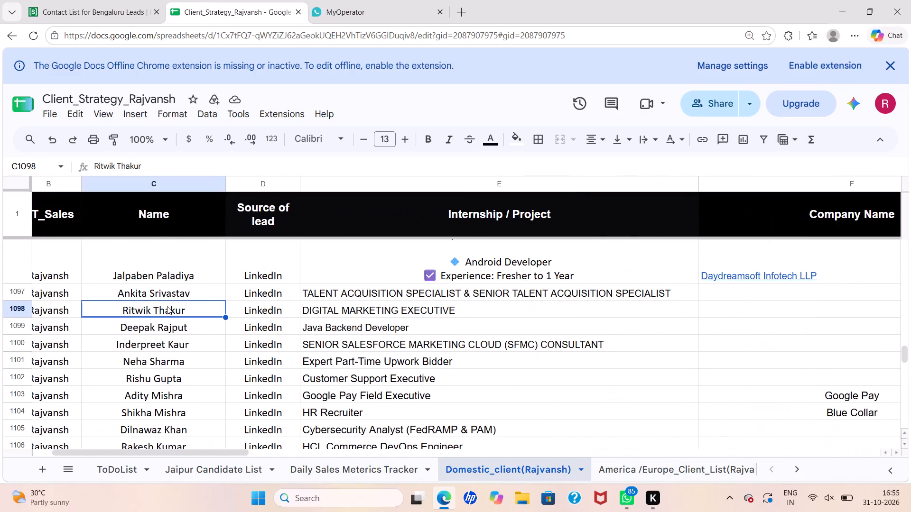
key("ctrl+c")
left_click(369, 0)
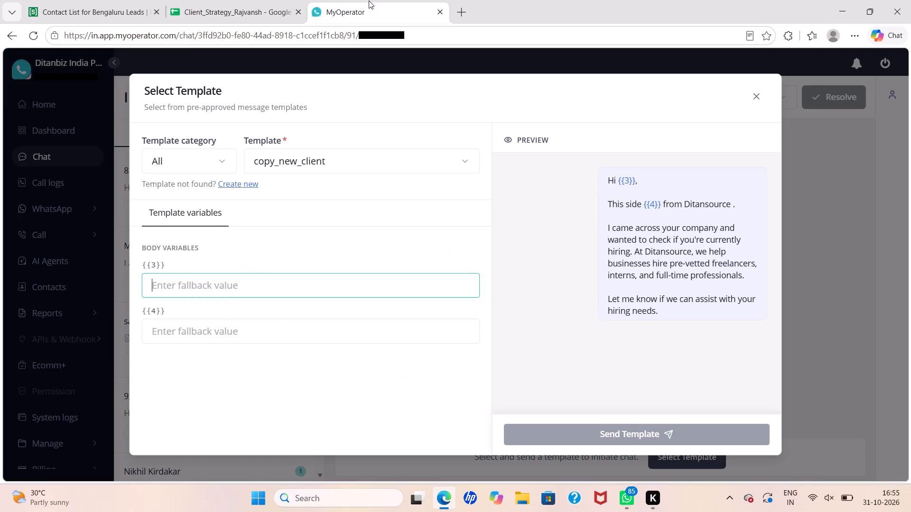
key("ctrl+v")
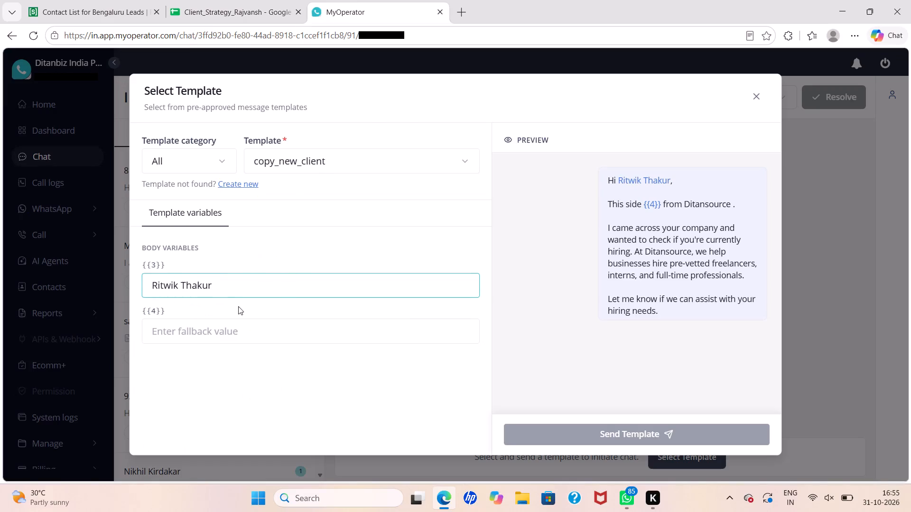
Set template variable {{4}} to the sender's first name, Rajvansh, and send the template message.
left_click(230, 324)
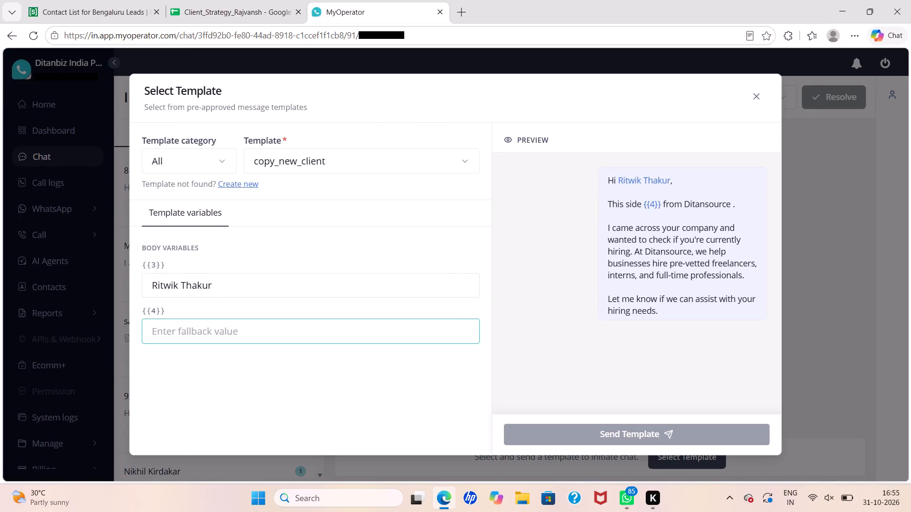
key("r")
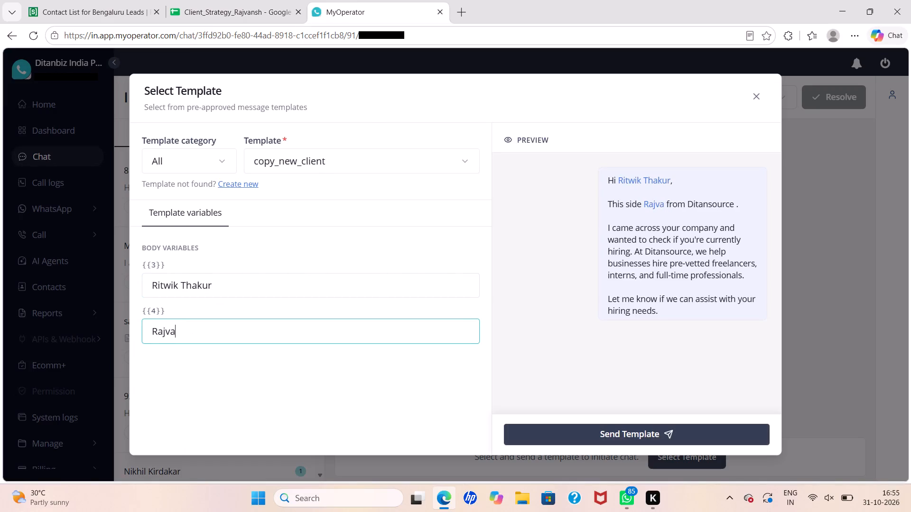
type("sg")
key("BackSpace")
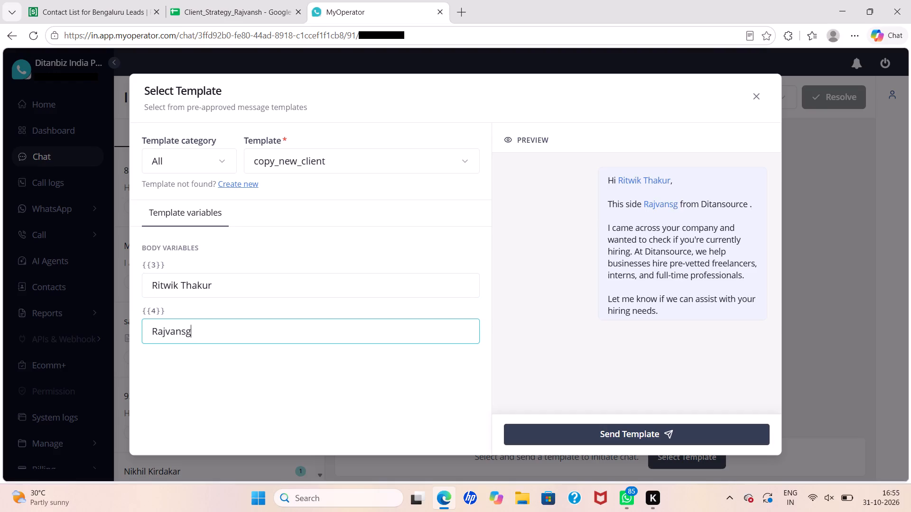
key("h")
key("Return")
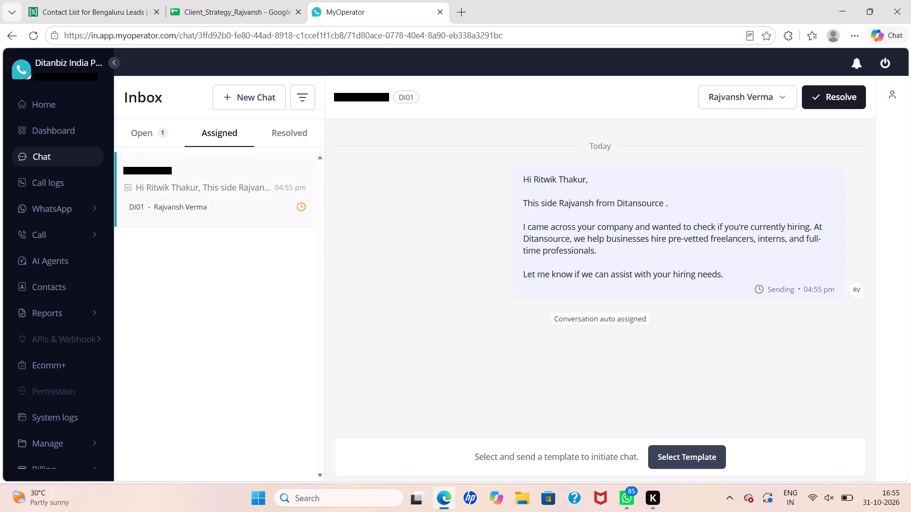
Return to the Client_Strategy spreadsheet and copy the phone number of the lead in row 1097.
left_click(257, 3)
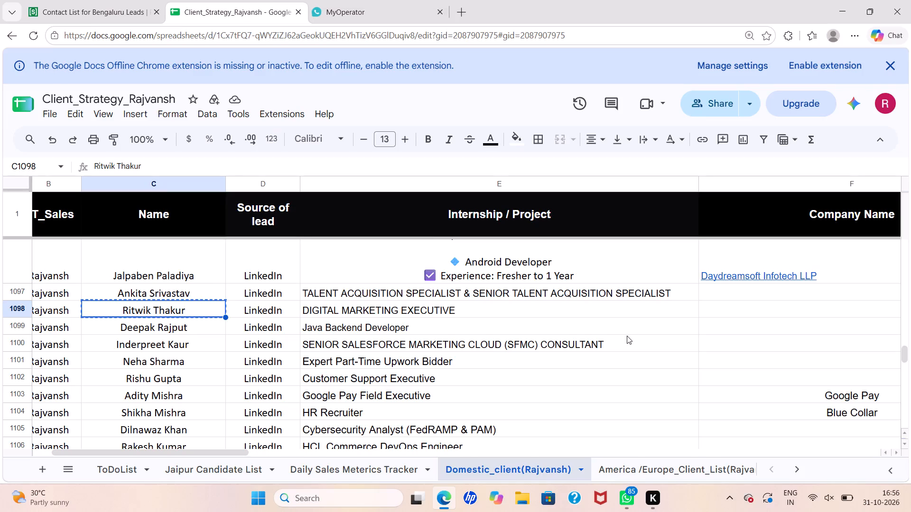
left_click(627, 336)
scroll(627, 336, "left", 8)
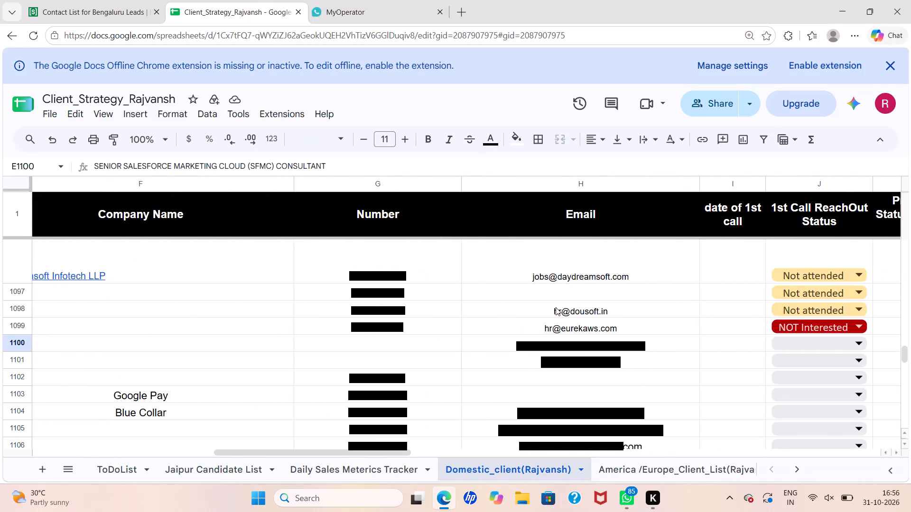
left_click(426, 288)
key("ctrl+c")
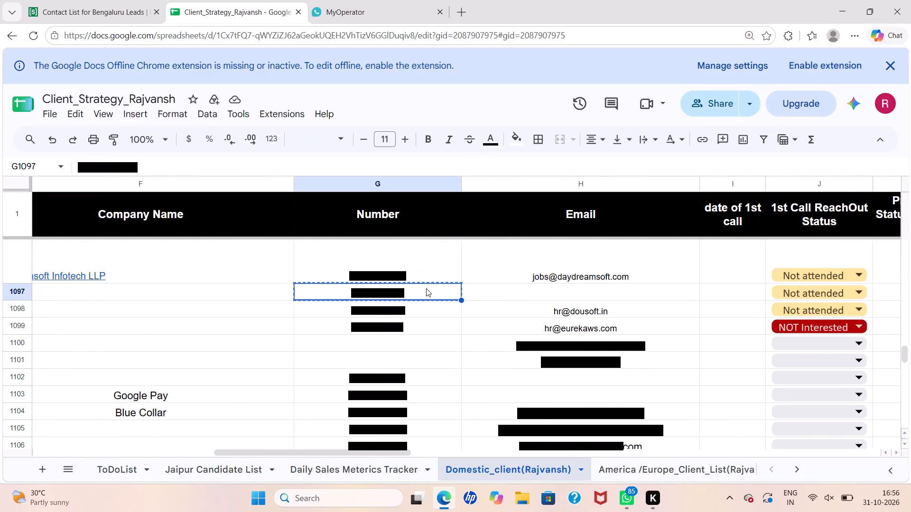
Start a new MyOperator chat with the copied row 1097 number as the phone (+91), saving the contact under that same number.
left_click(348, 0)
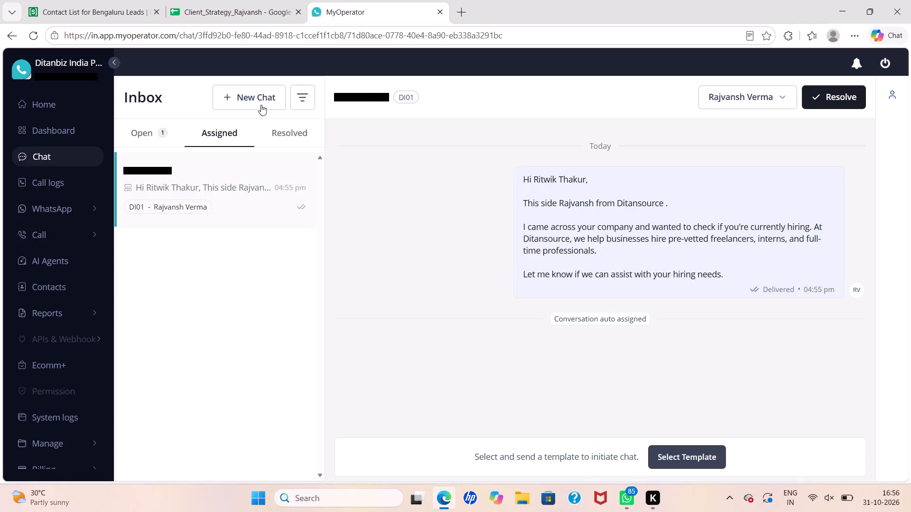
left_click(245, 97)
left_click(307, 135)
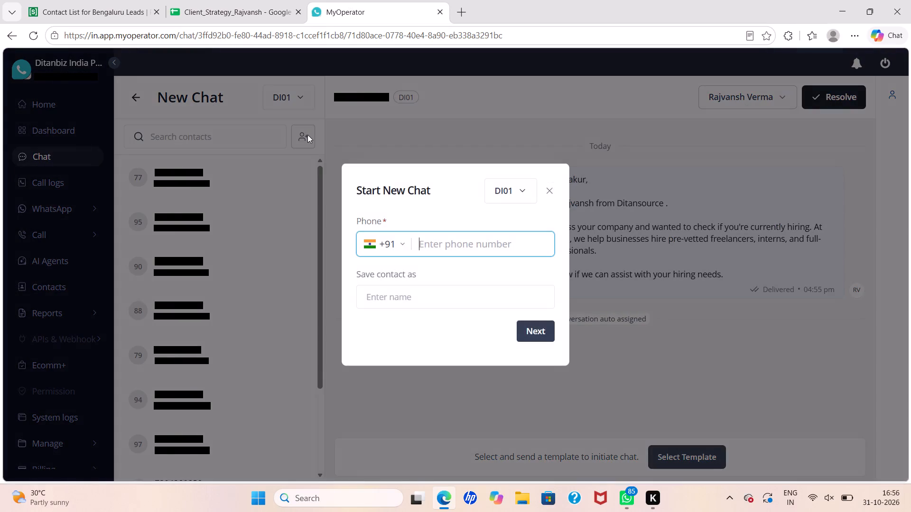
key("ctrl+v")
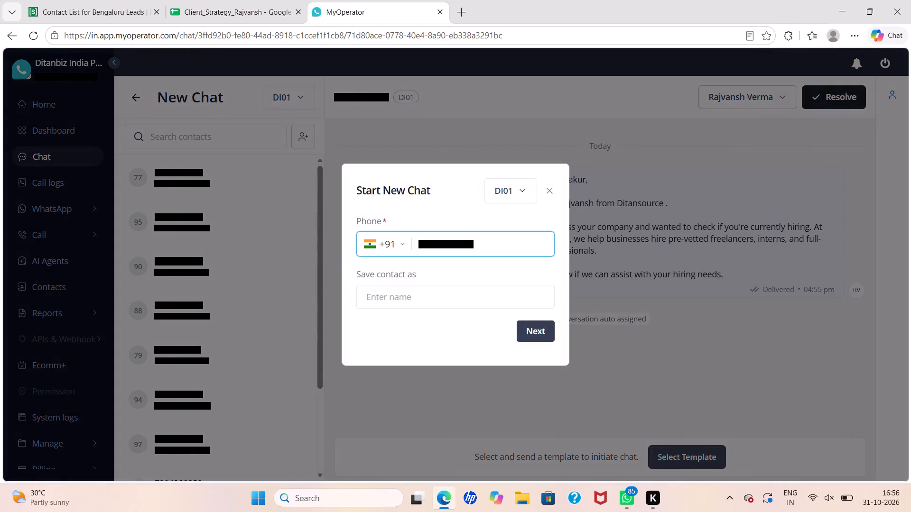
left_click(368, 290)
key("ctrl+v")
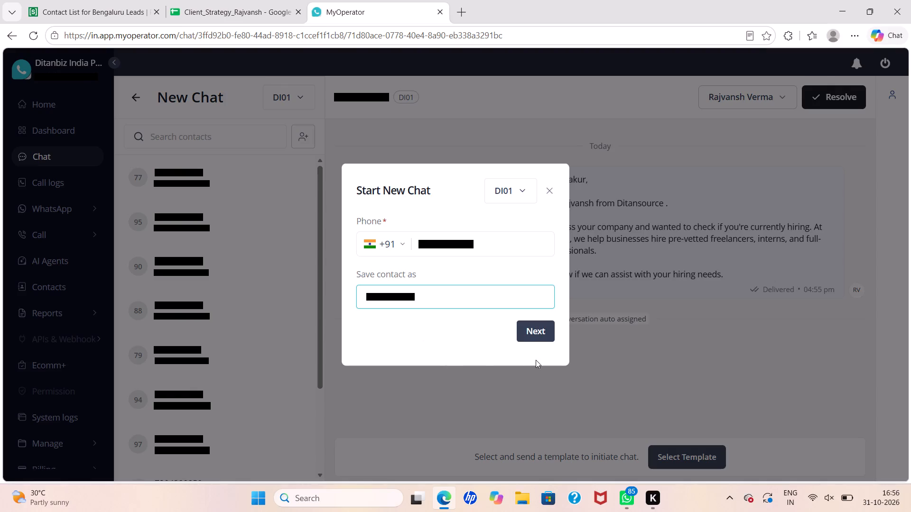
left_click(529, 336)
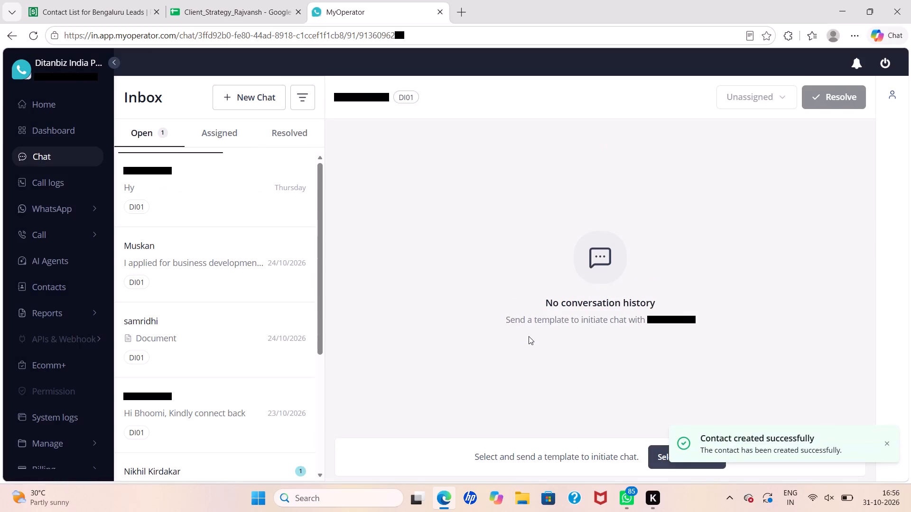
Choose the copy_new_client message template for the new chat with the row 1097 lead.
left_click(660, 450)
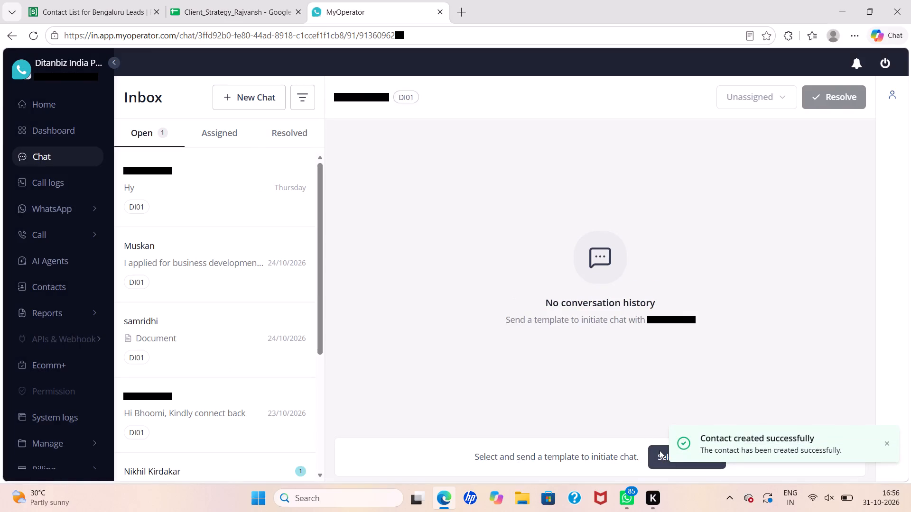
left_click(655, 456)
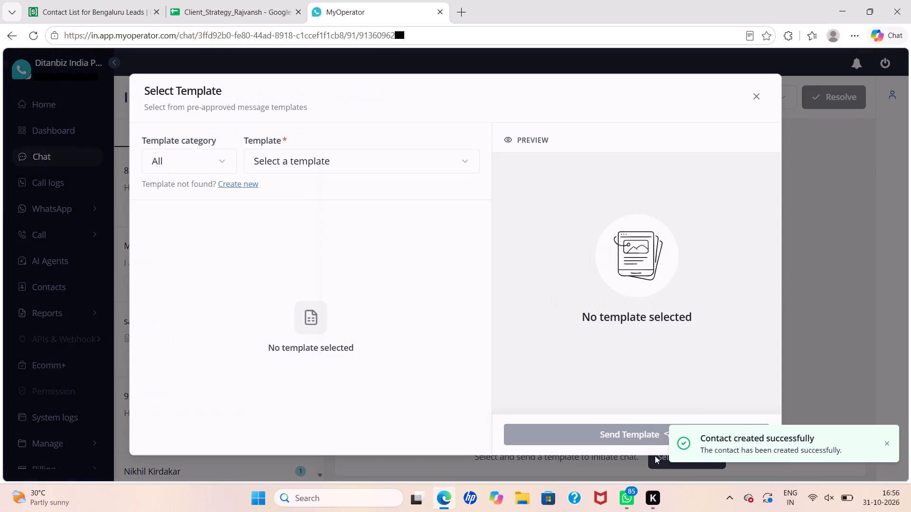
left_click(427, 164)
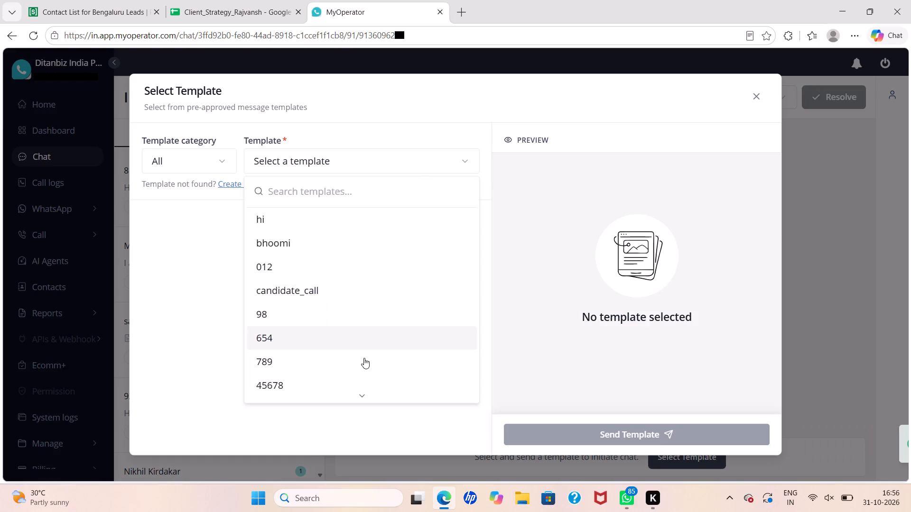
scroll(364, 358, "down", 2)
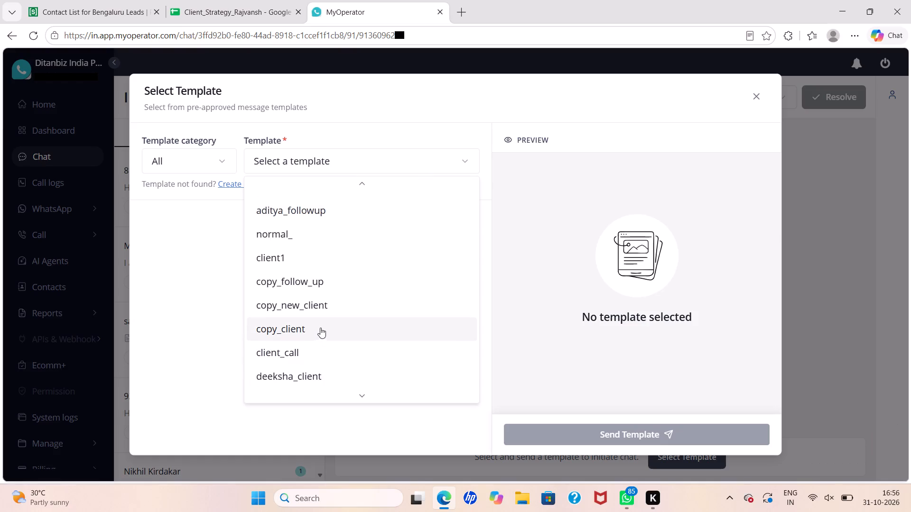
left_click(335, 298)
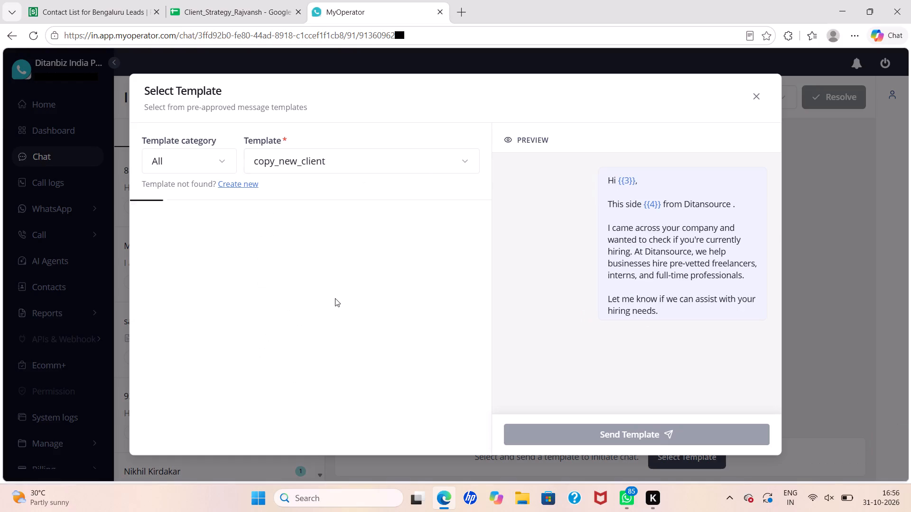
Fill template variable {{3}} with the lead's name copied from row 1097 of the Client_Strategy spreadsheet.
left_click(236, 276)
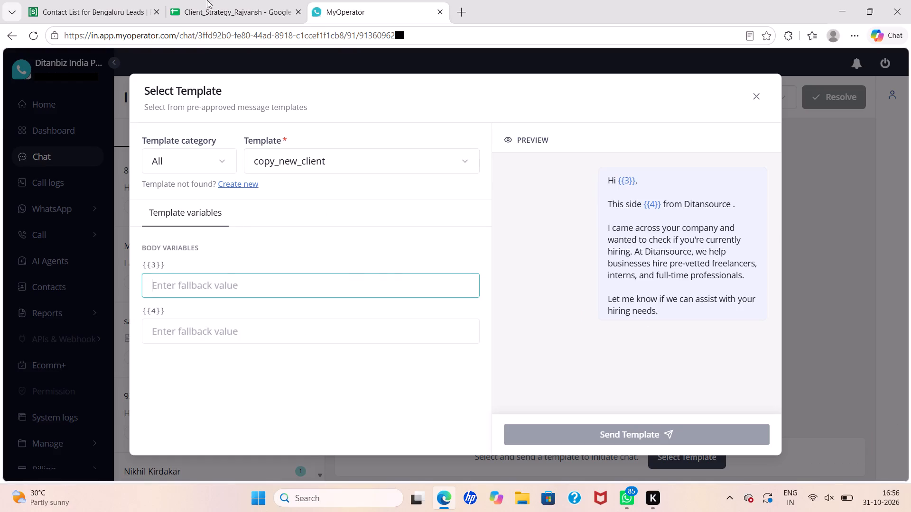
left_click(205, 0)
scroll(237, 289, "right", 3)
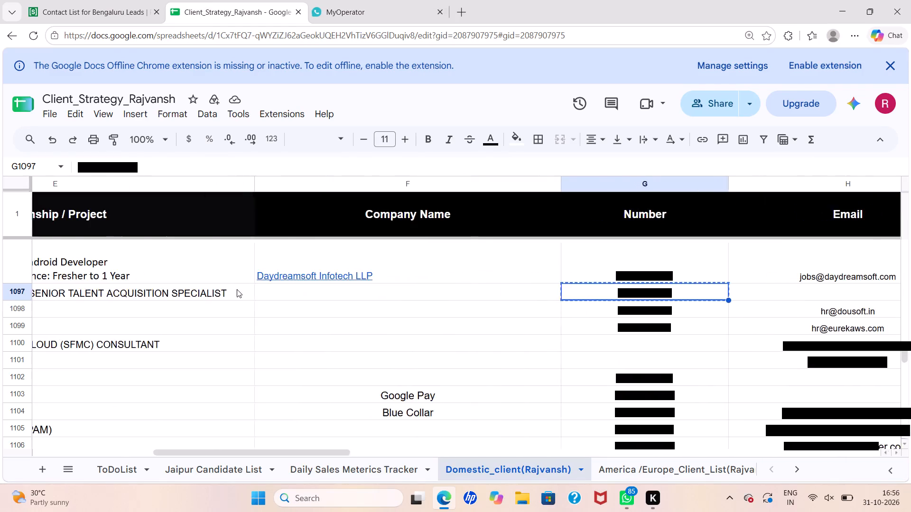
scroll(237, 289, "right", 4)
left_click(237, 289)
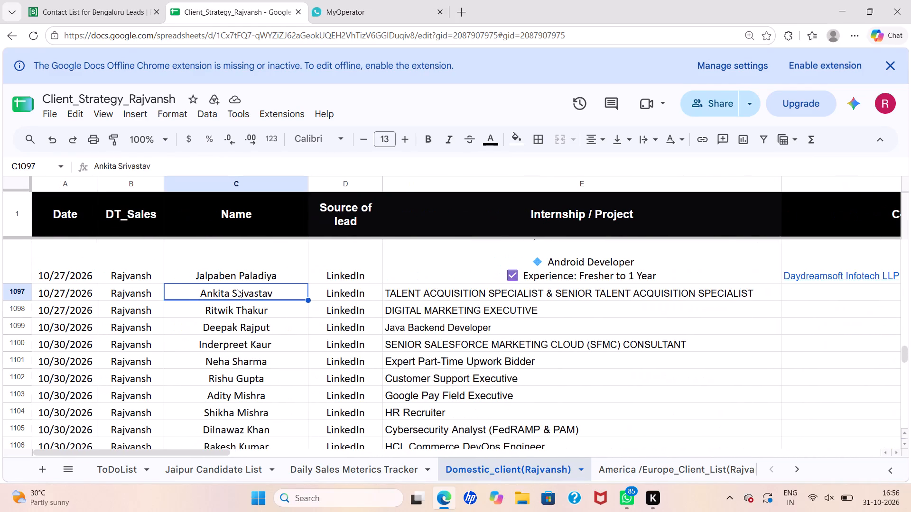
key("ctrl+c")
left_click(375, 0)
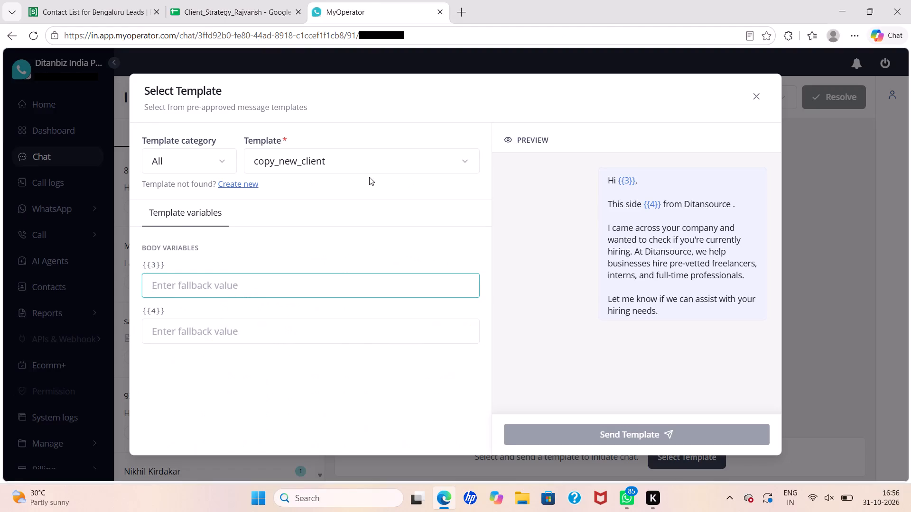
key("ctrl+v")
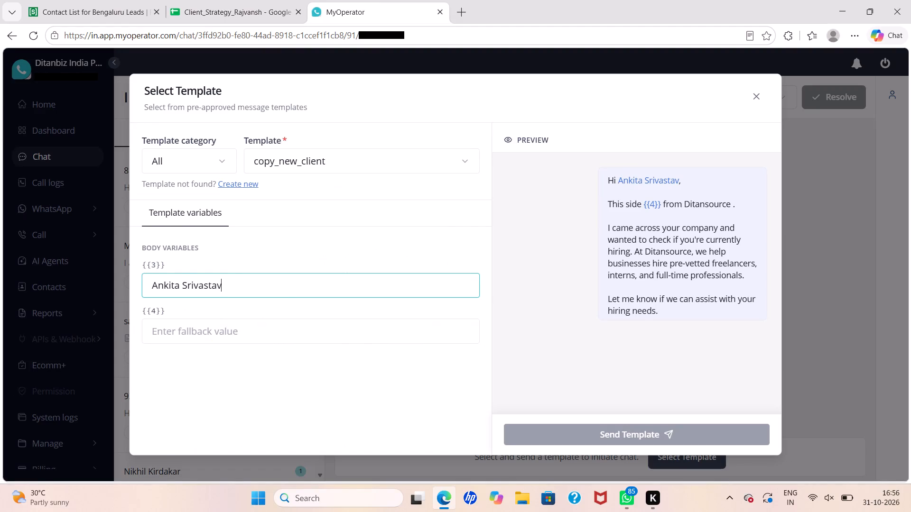
Fill template variable {{4}} with Rajvansh and send the copy_new_client template to the row 1097 lead.
left_click(259, 328)
key("r")
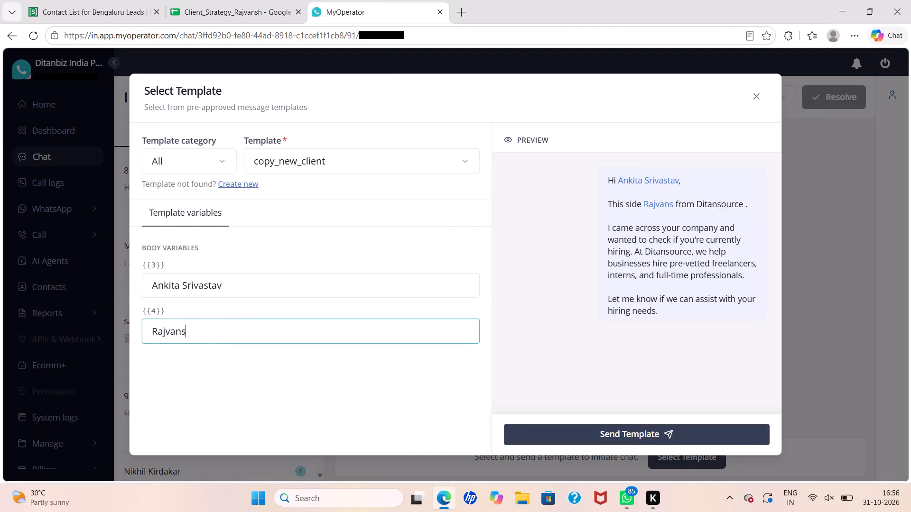
key("Return")
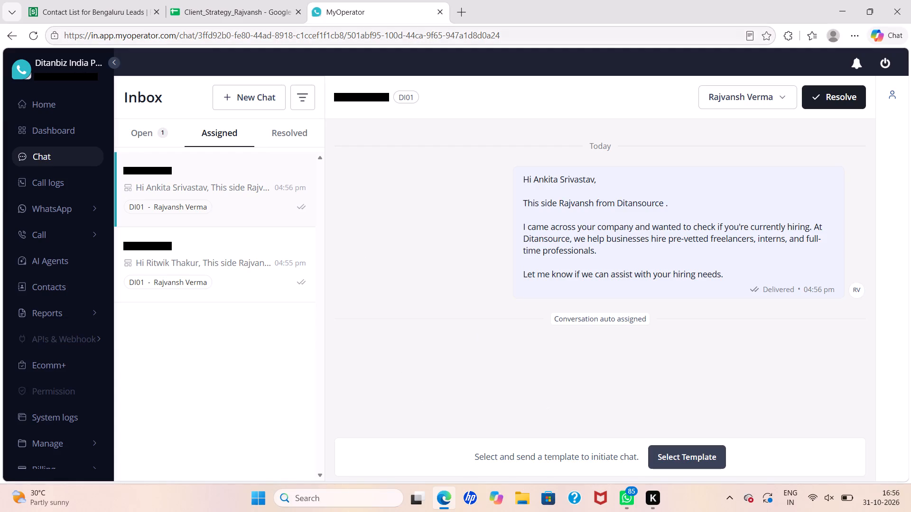
Return to the Client_Strategy spreadsheet and copy the phone number of the lead in row 1096.
left_click(227, 0)
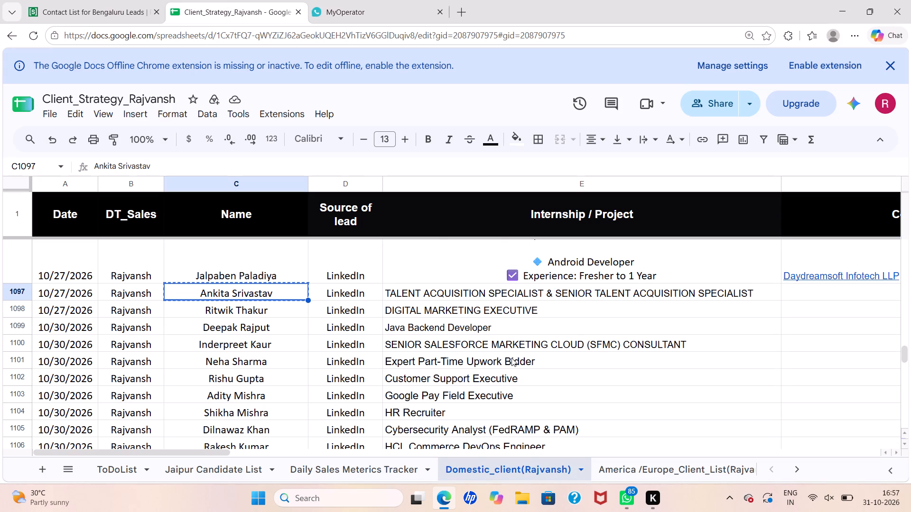
left_click(291, 254)
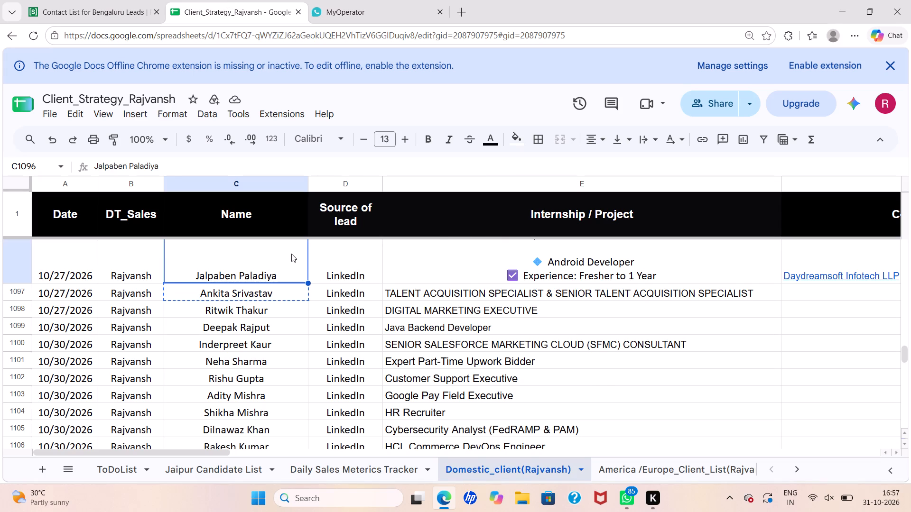
key("ctrl+c")
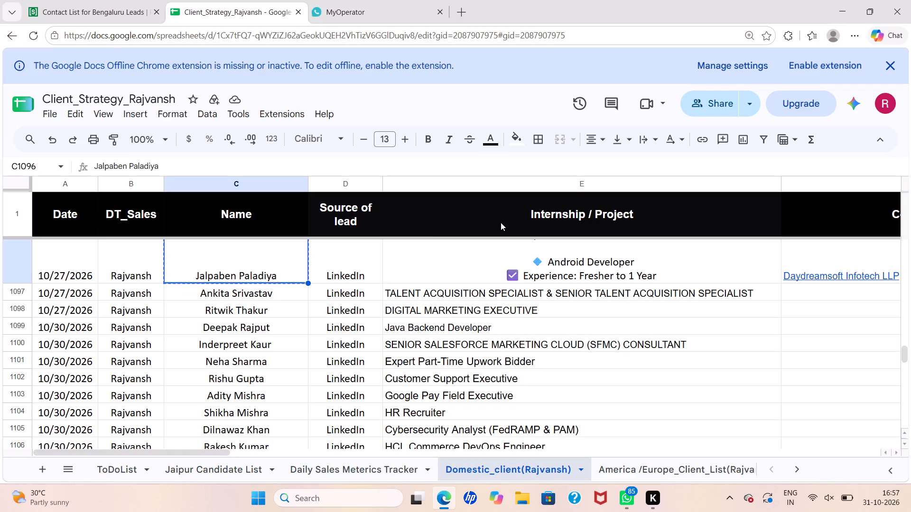
scroll(505, 249, "left", 5)
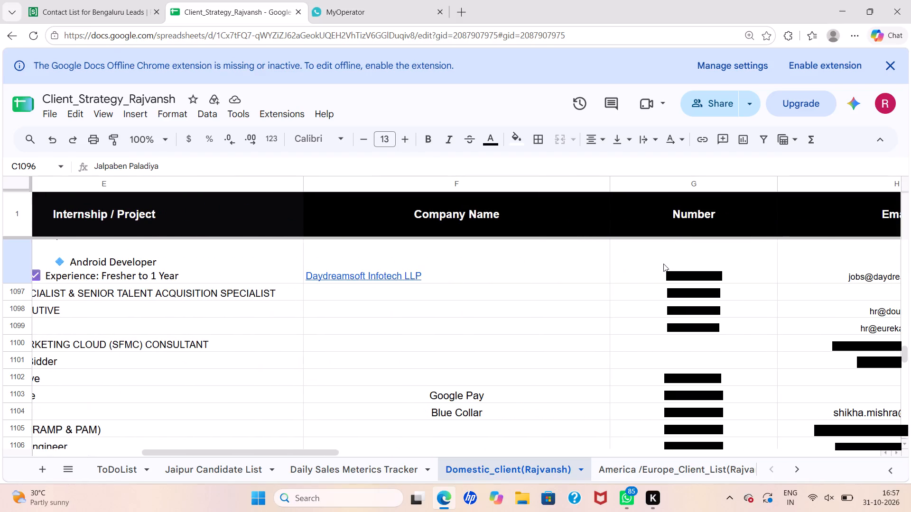
left_click(663, 264)
key("ctrl+c")
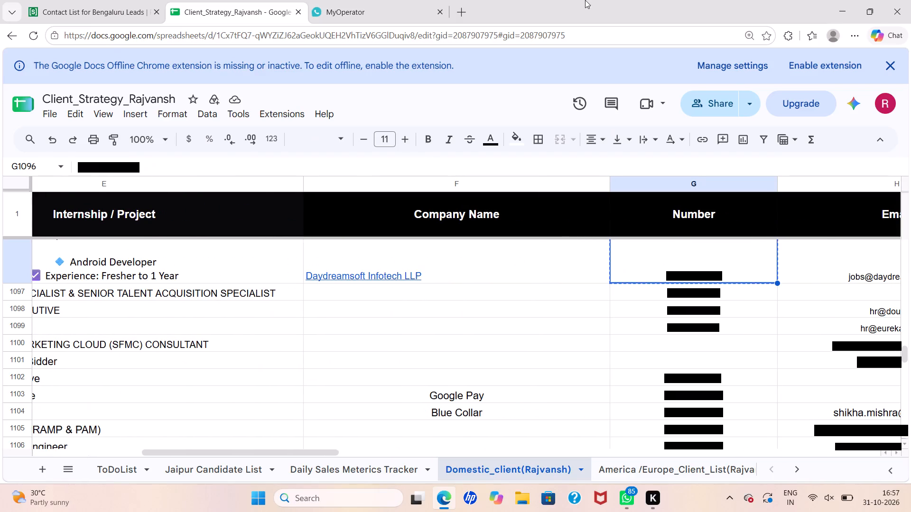
Start a new MyOperator chat with the copied row 1096 number as the phone (+91), saving the contact under that same number.
left_click(351, 0)
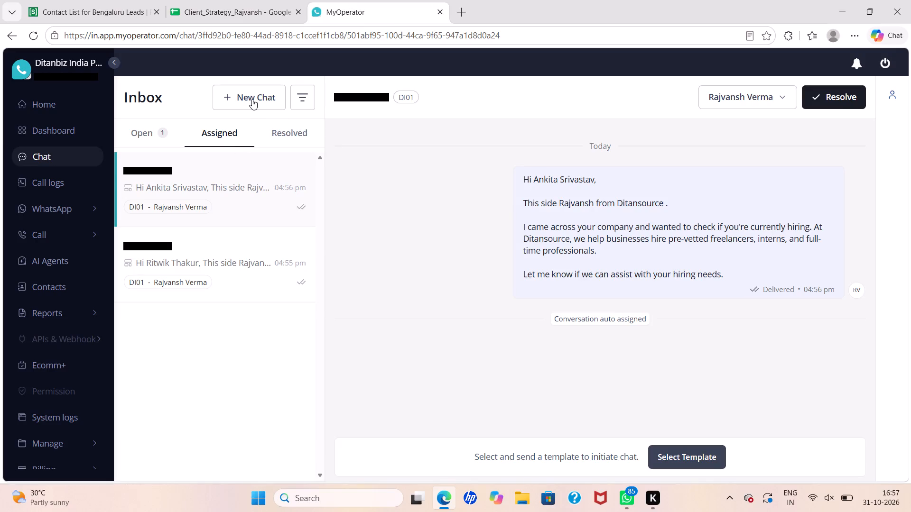
left_click(252, 99)
left_click(305, 146)
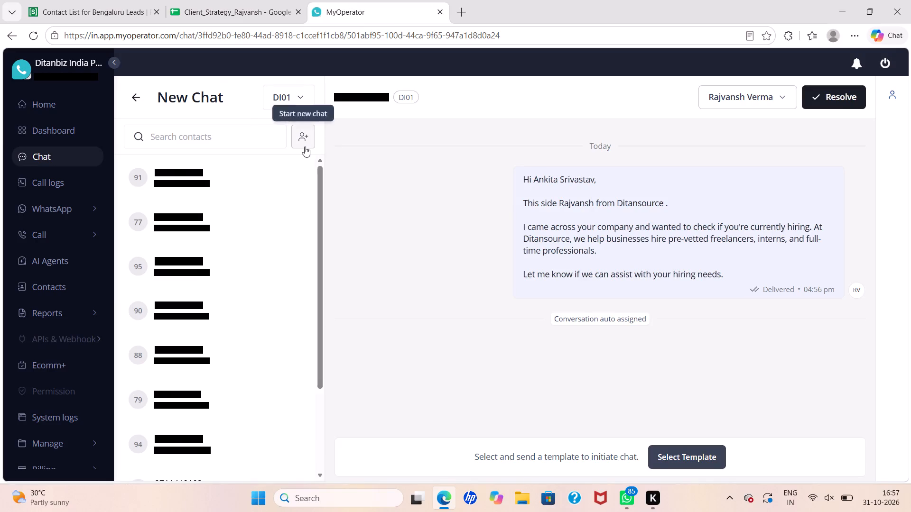
key("ctrl+v")
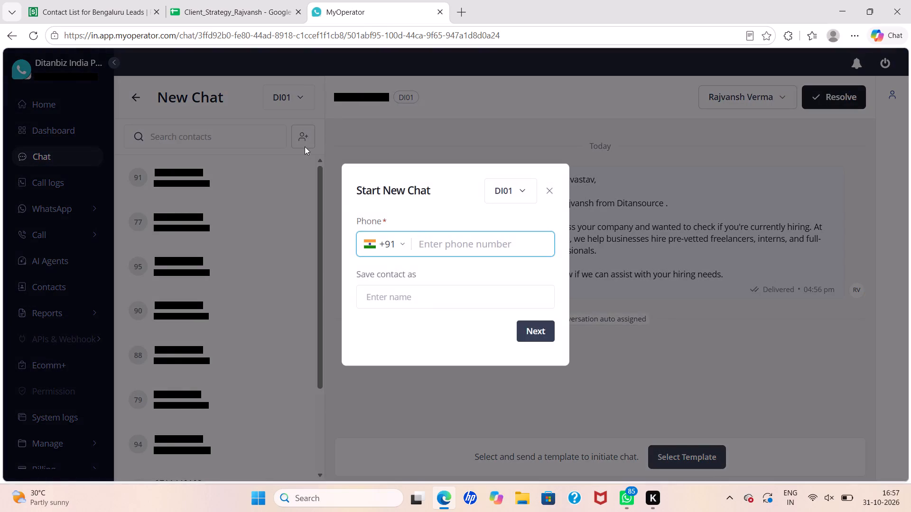
left_click(393, 289)
key("ctrl+v")
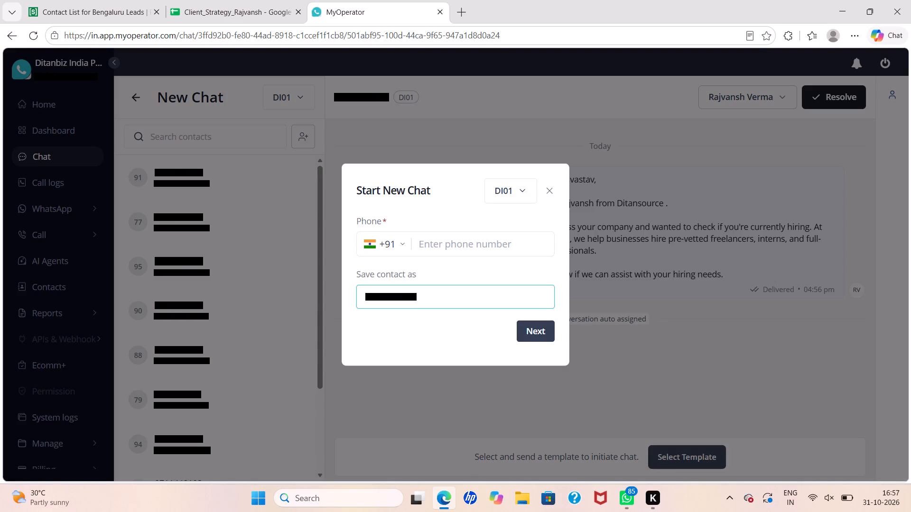
left_click(392, 294)
key("BackSpace")
left_click_drag(425, 299, 214, 359)
key("ctrl+c")
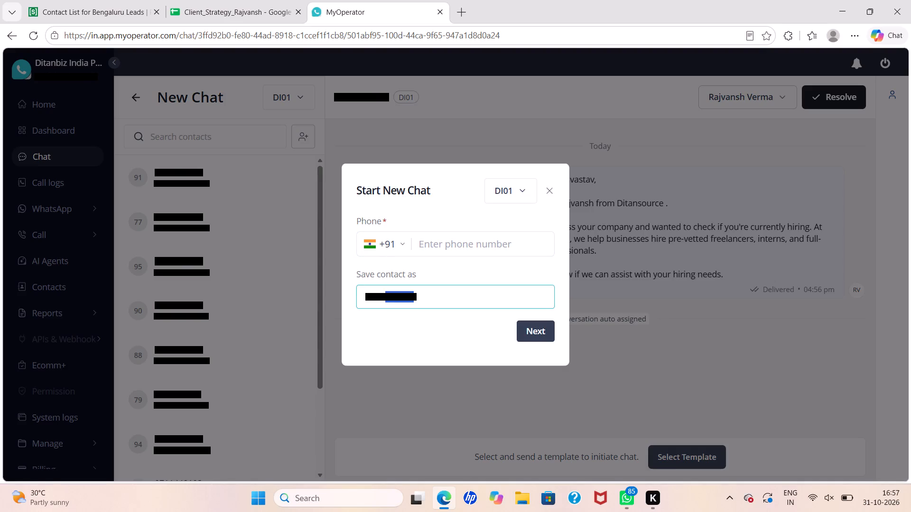
left_click(425, 244)
key("ctrl+v")
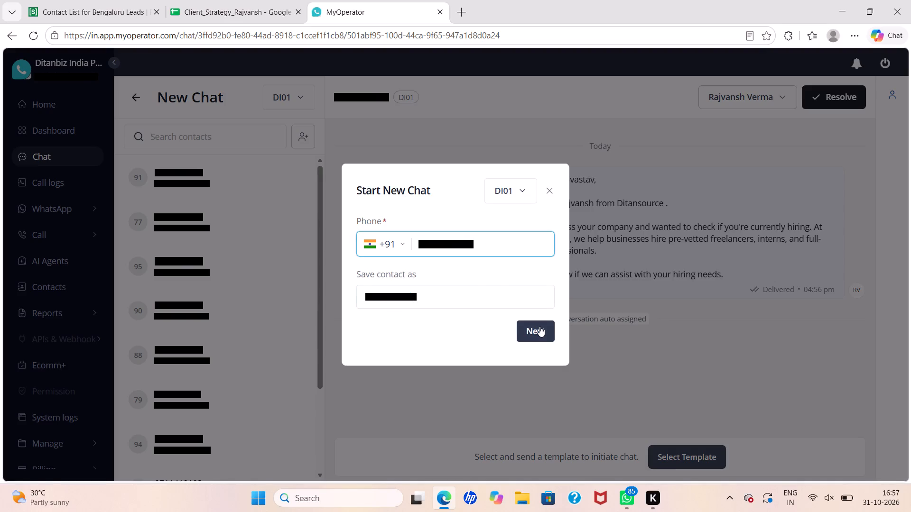
left_click(539, 326)
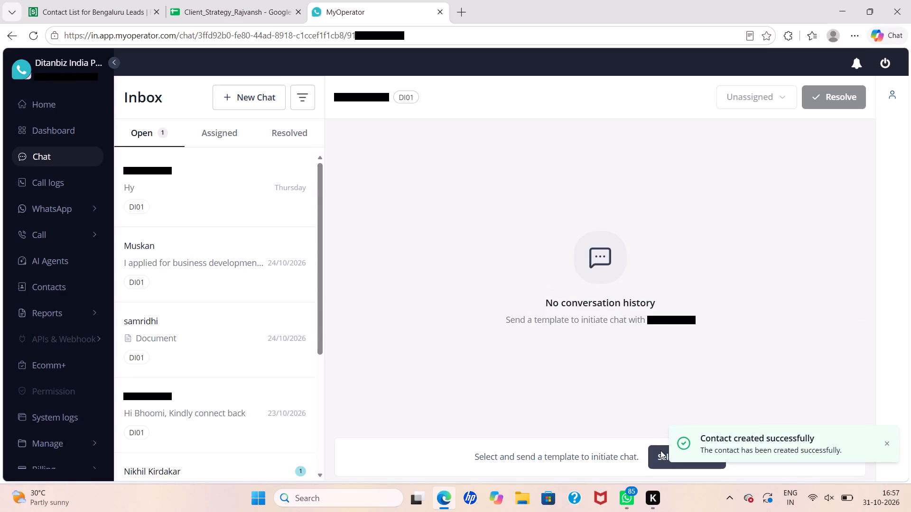
Choose the copy_new_client message template for the new chat with the row 1096 lead.
left_click(660, 450)
left_click(656, 454)
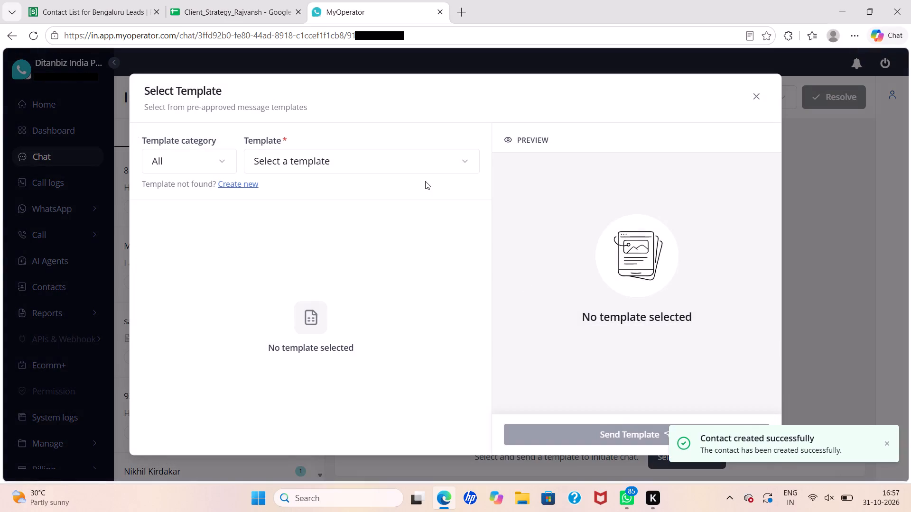
left_click(399, 167)
scroll(390, 251, "down", 1)
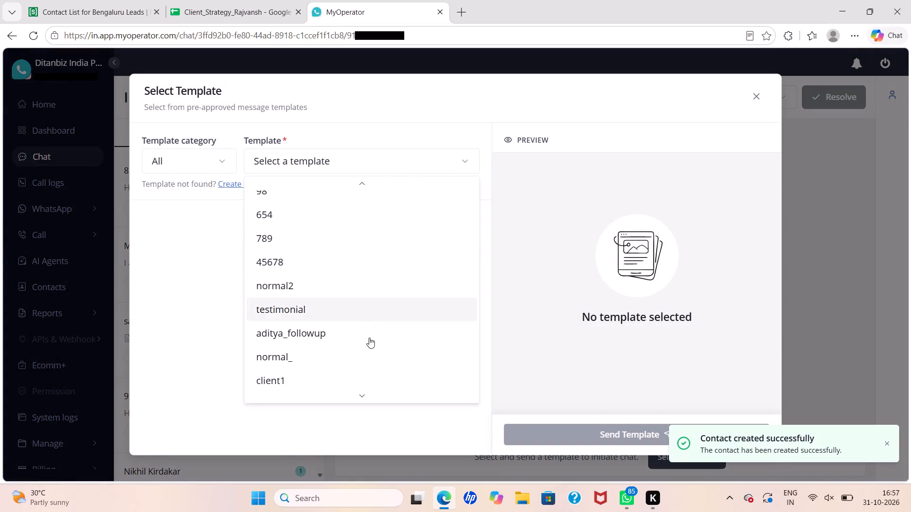
scroll(363, 347, "down", 1)
left_click(336, 374)
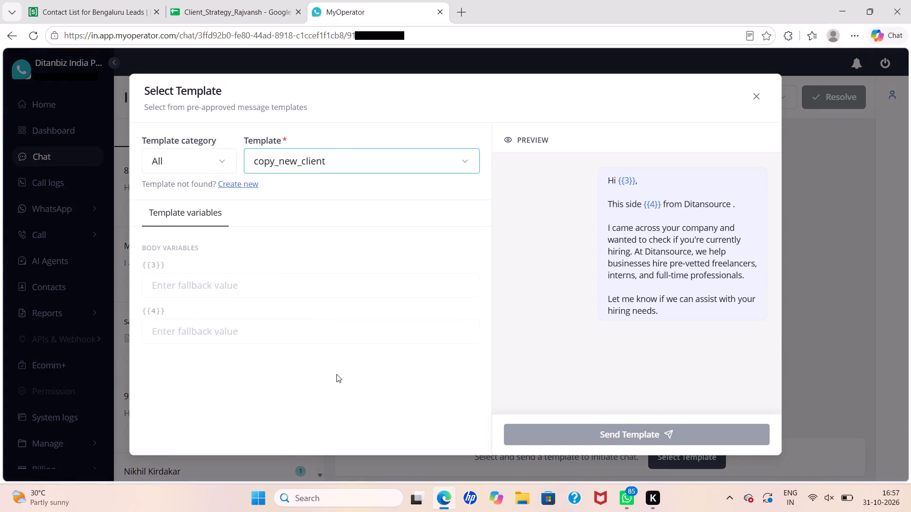
Fill template variable {{3}} with the lead's name copied from row 1096 of the Client_Strategy spreadsheet.
left_click(264, 277)
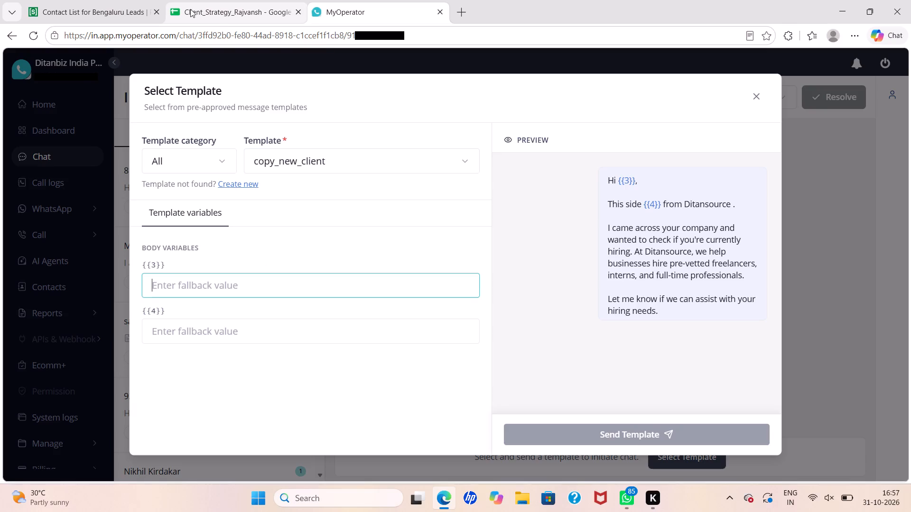
left_click(191, 9)
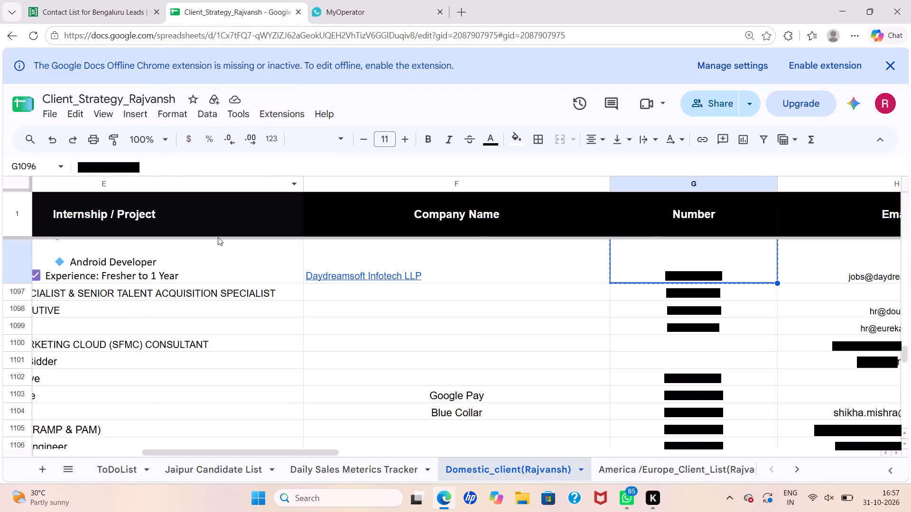
scroll(218, 237, "right", 5)
left_click(211, 250)
key("ctrl+c")
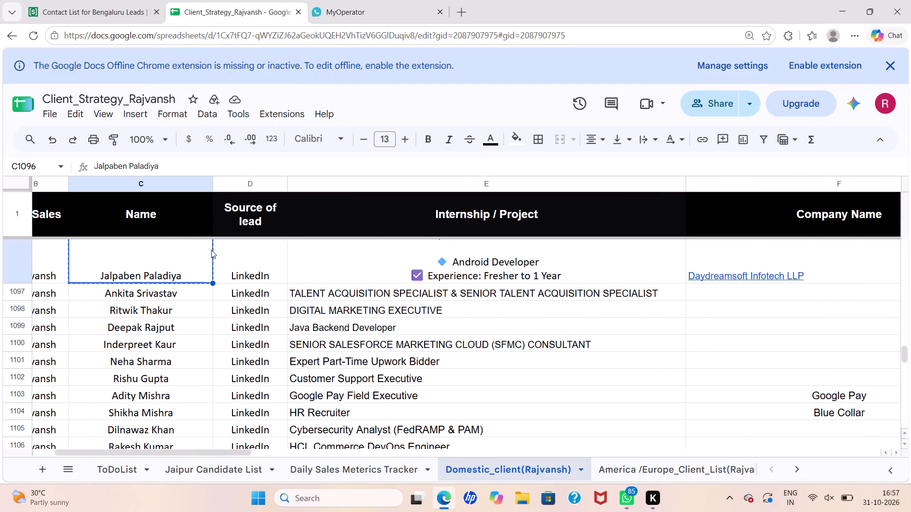
left_click(326, 0)
key("ctrl+v")
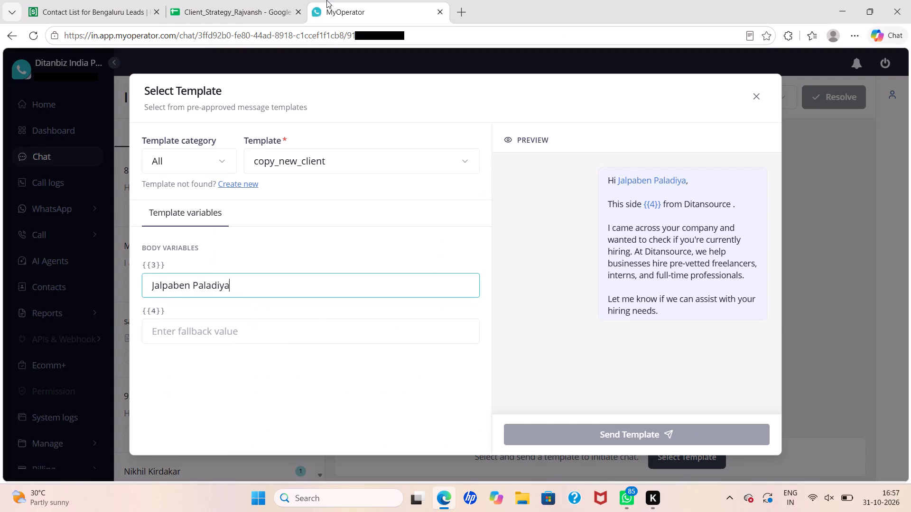
Fill template variable {{4}} with Rajvansh and send the copy_new_client template to the row 1096 lead.
left_click(231, 335)
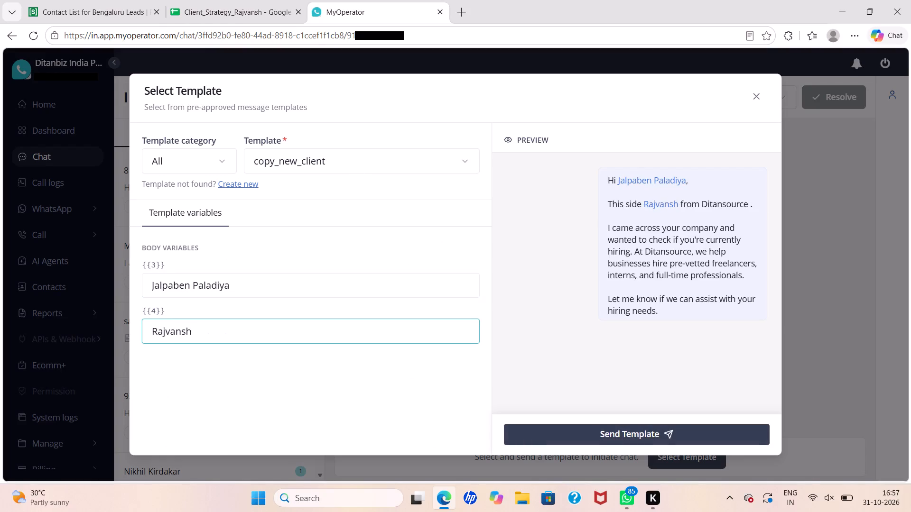
key("Return")
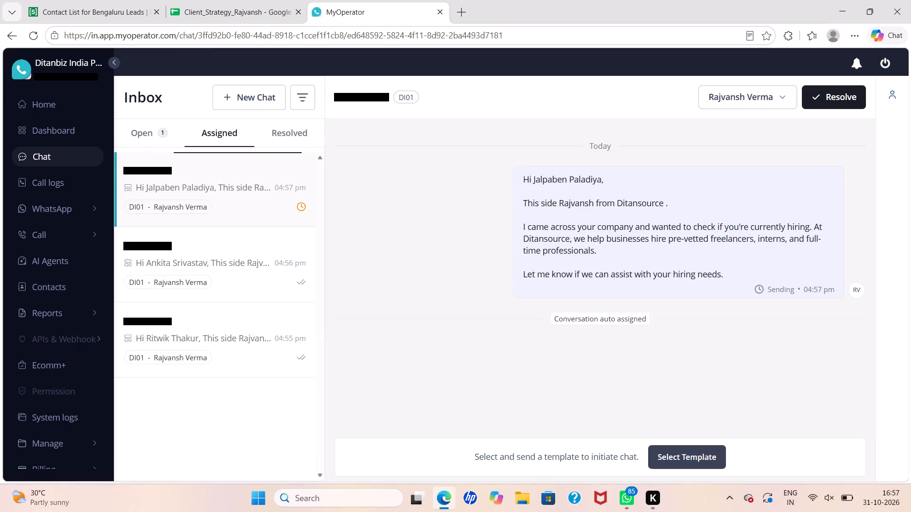
Return to the Client_Strategy spreadsheet and copy the phone number of the lead in row 1095.
left_click(215, 6)
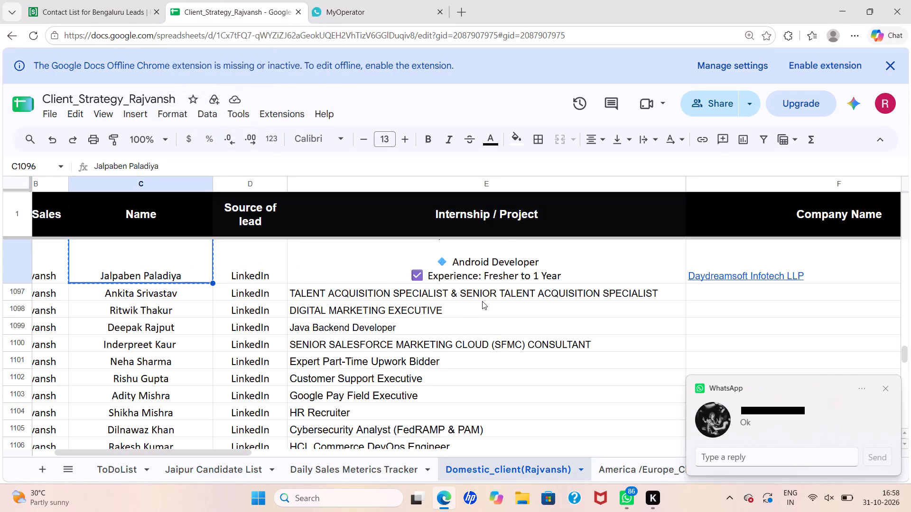
scroll(482, 301, "up", 1)
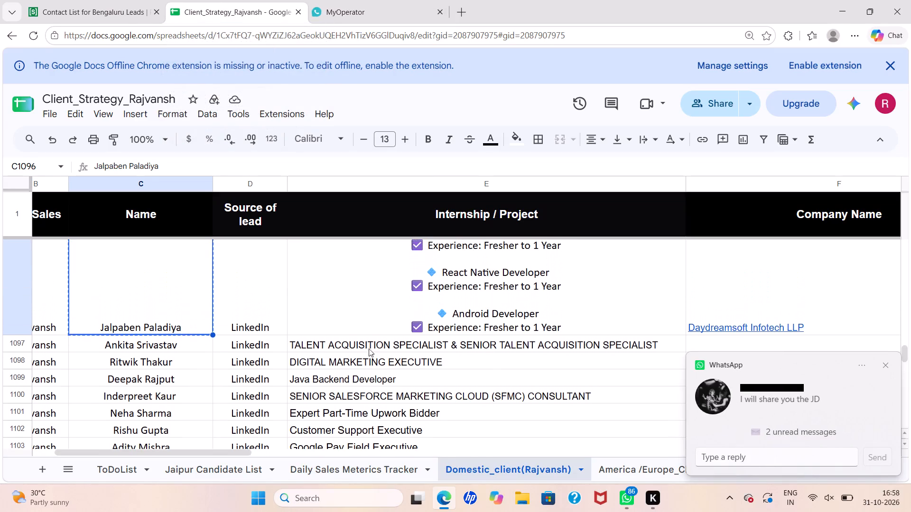
scroll(466, 331, "up", 4)
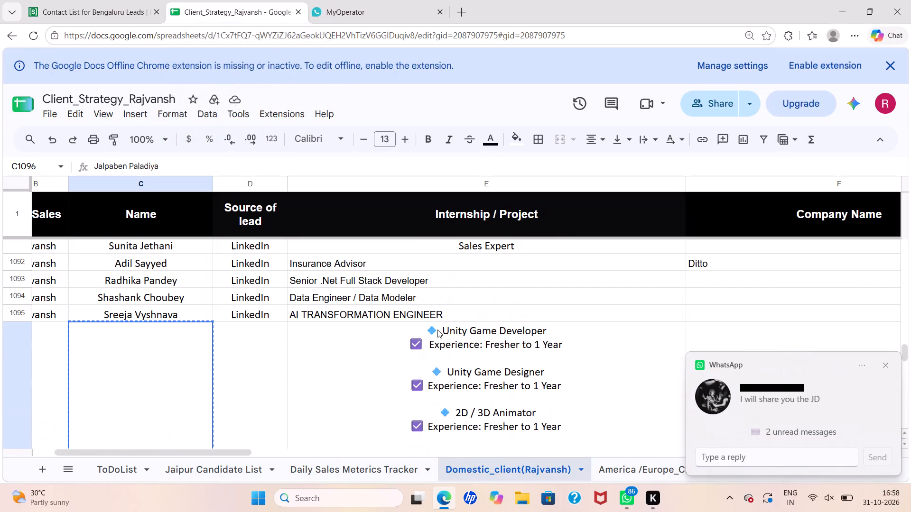
scroll(437, 329, "left", 6)
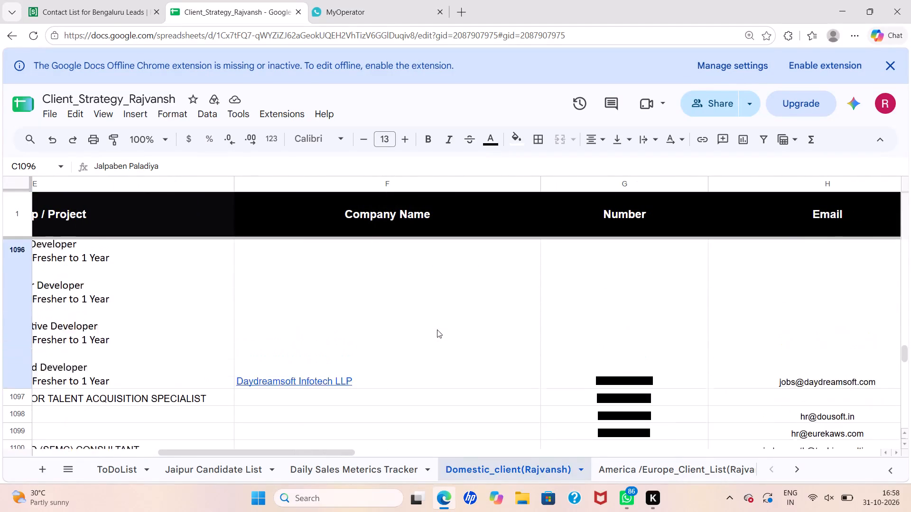
left_click(645, 262)
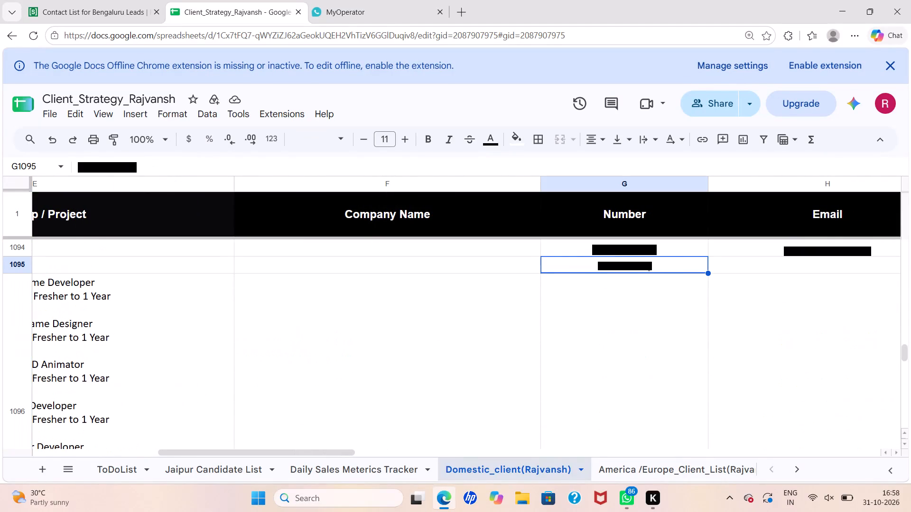
key("ctrl+c")
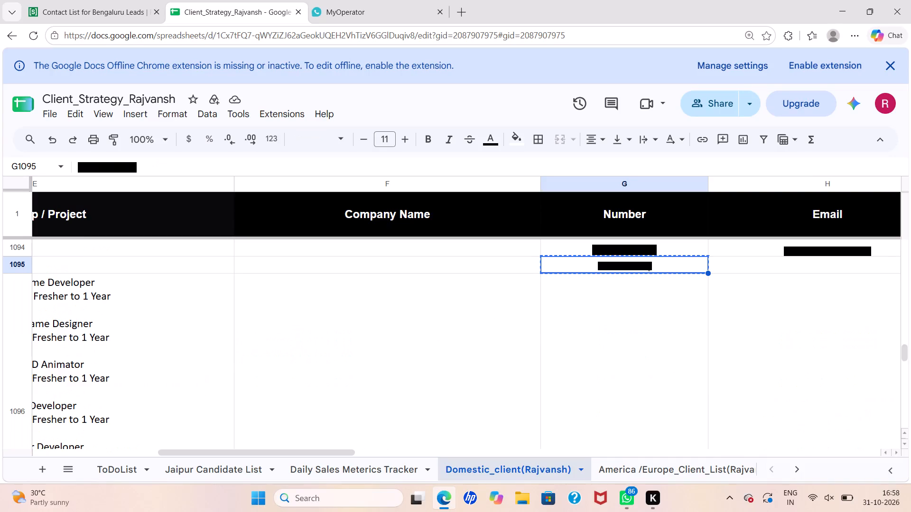
Switch back to MyOperator and open the New Chat contact list for the row 1095 lead.
left_click(379, 0)
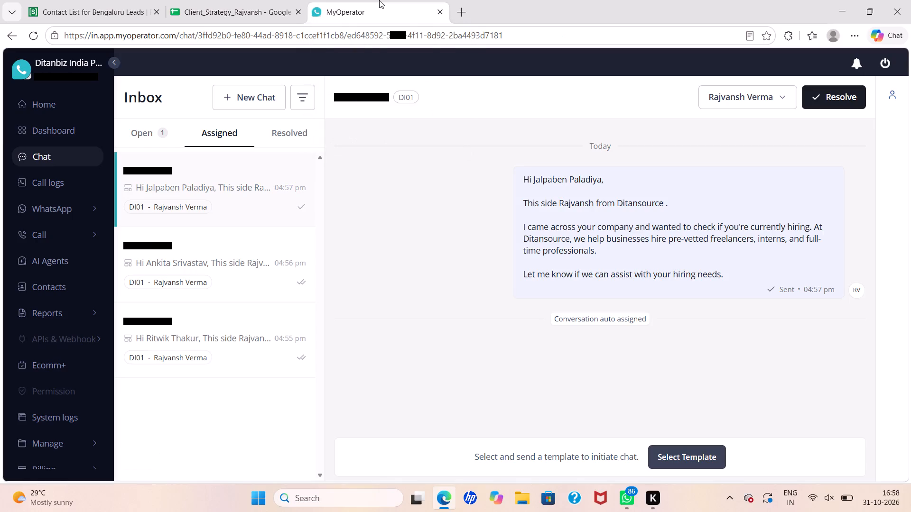
left_click(265, 98)
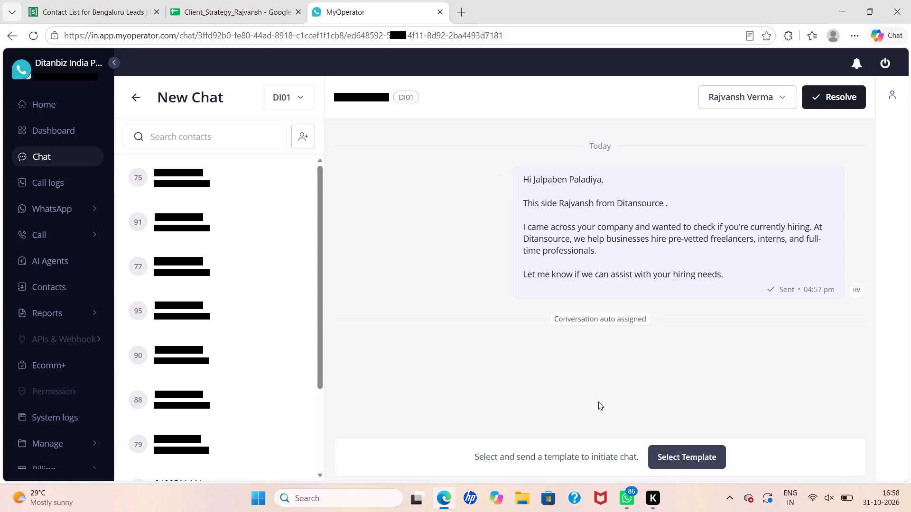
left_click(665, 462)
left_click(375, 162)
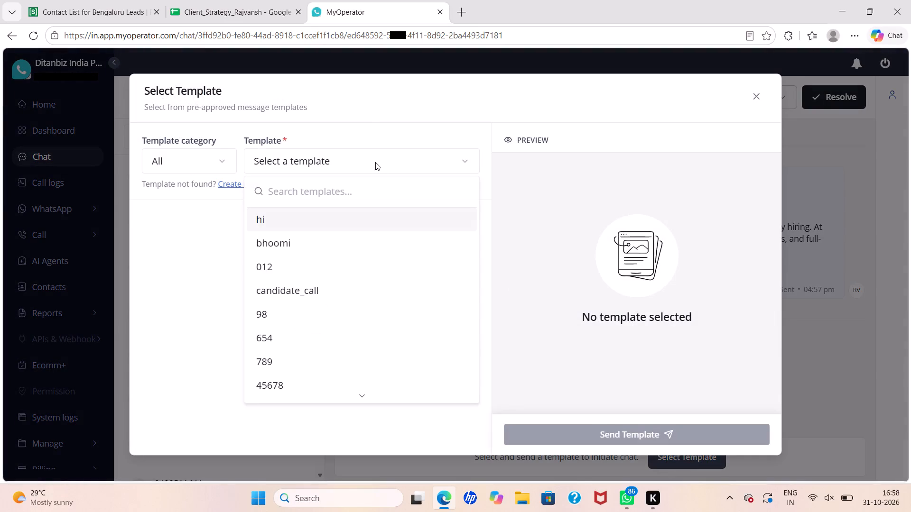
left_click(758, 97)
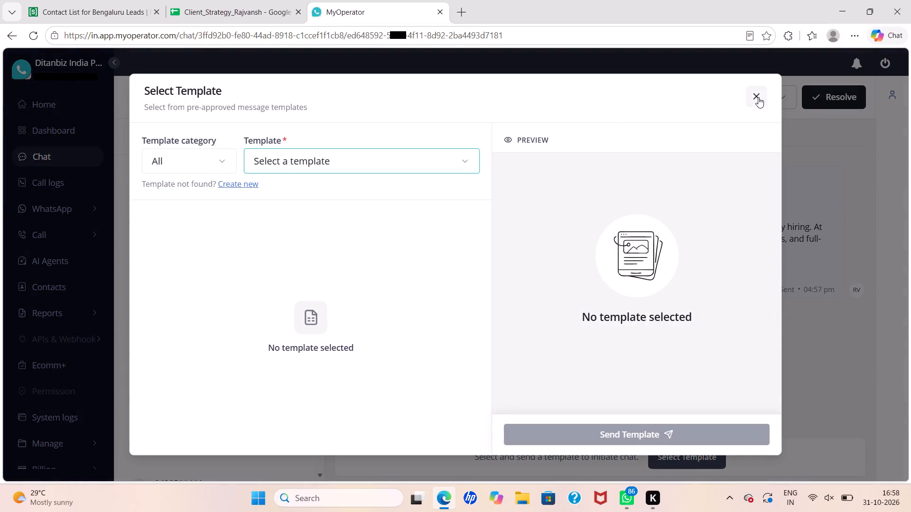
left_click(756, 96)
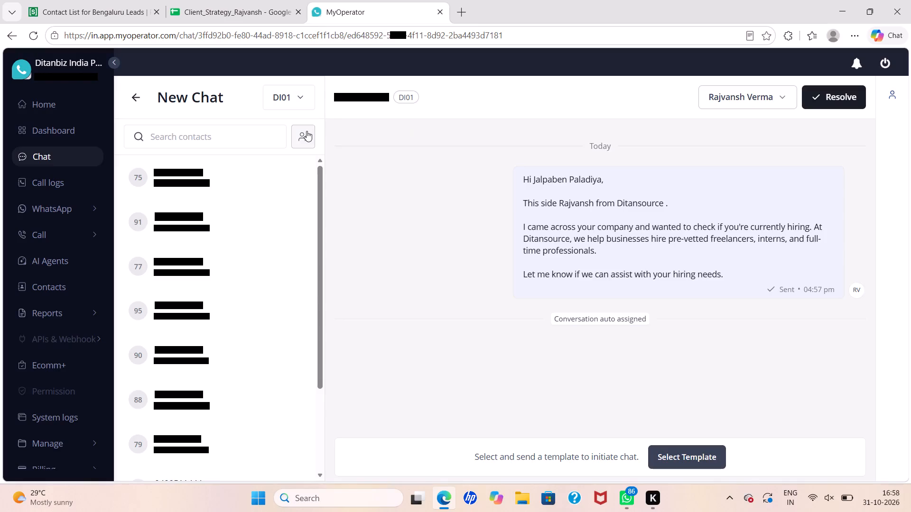
Start a new chat with the row 1095 lead's copied phone number, also saving that number as the contact name.
left_click(307, 131)
key("ctrl+v")
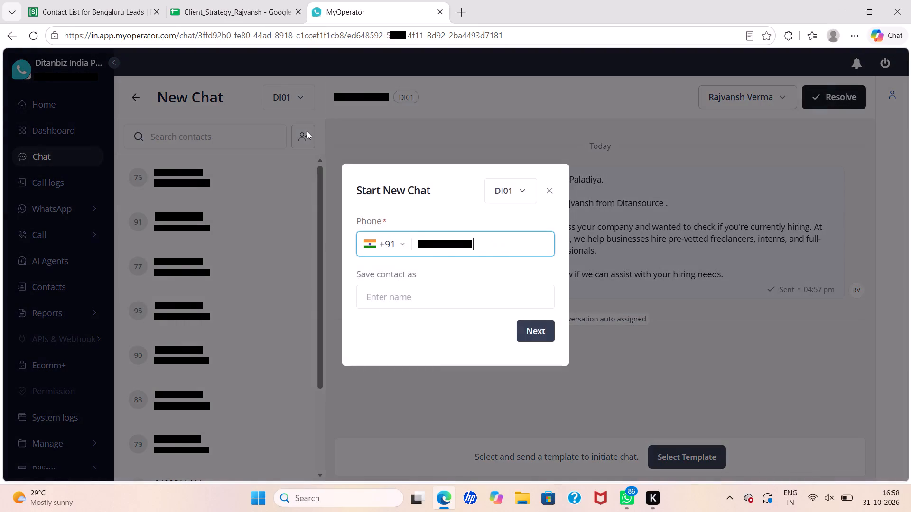
left_click(371, 303)
key("ctrl+v")
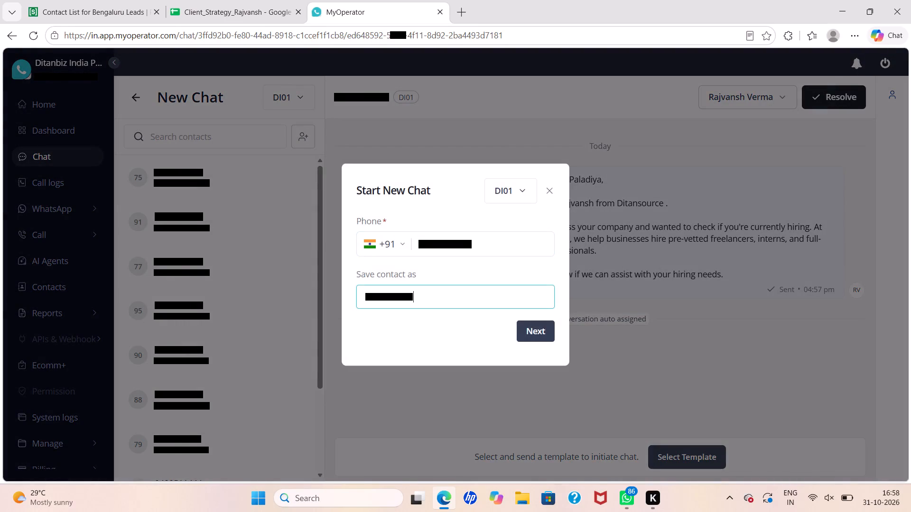
left_click(525, 324)
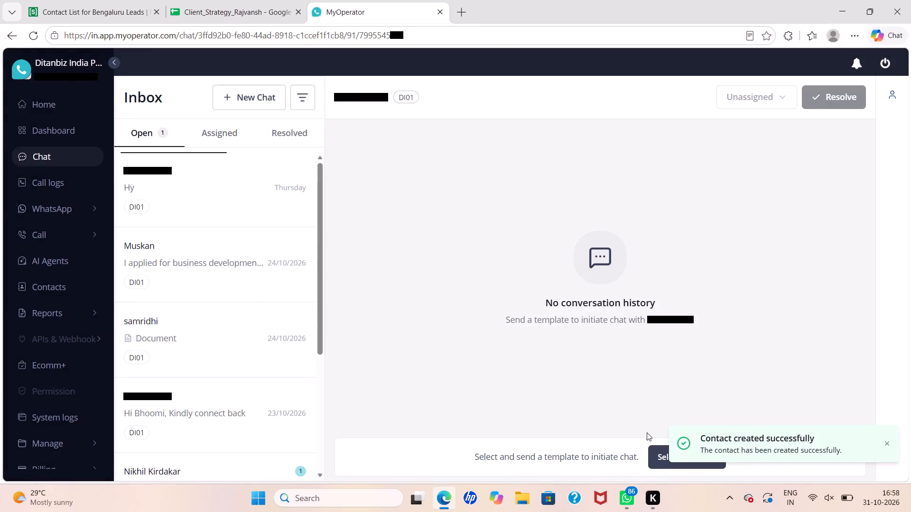
Choose the copy_new_client message template for the row 1095 lead's chat.
left_click(656, 454)
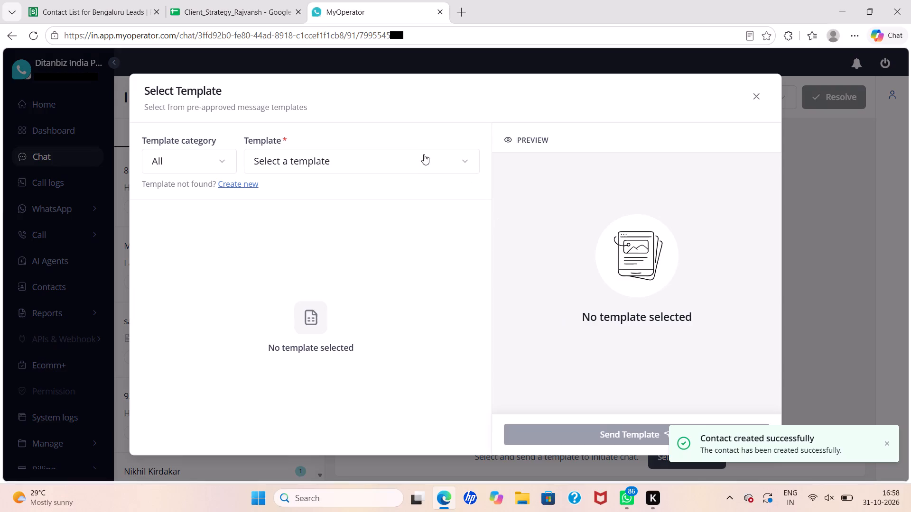
left_click(424, 160)
scroll(340, 313, "down", 1)
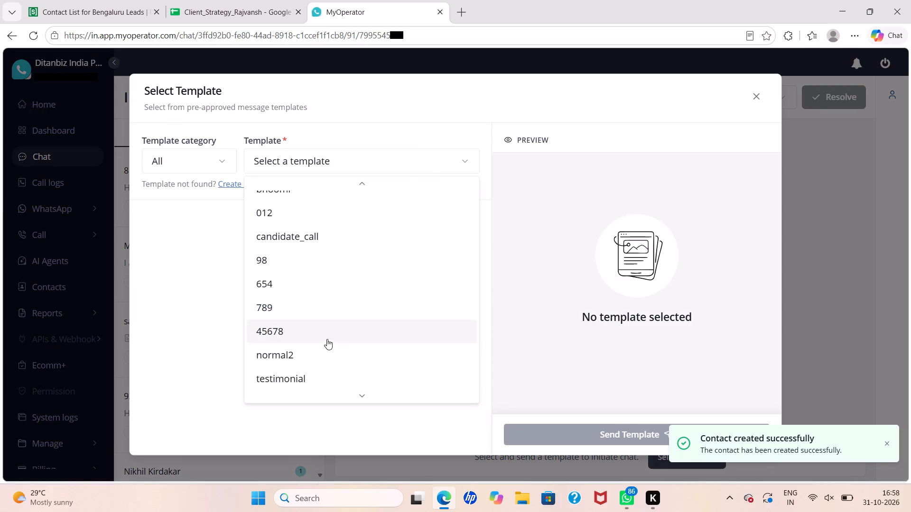
scroll(326, 341, "down", 2)
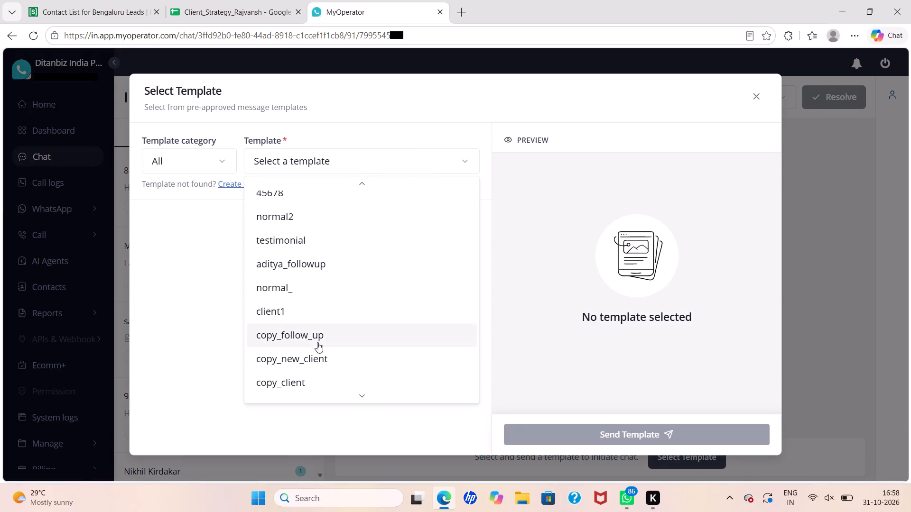
left_click(318, 356)
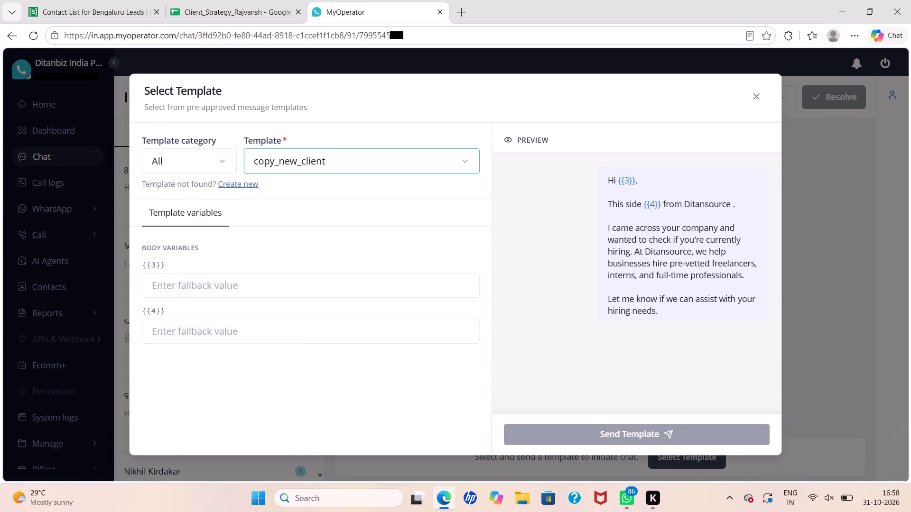
Fill template variable {{3}} with the lead's name copied from row 1095 of the Client_Strategy spreadsheet.
left_click(236, 276)
left_click(207, 9)
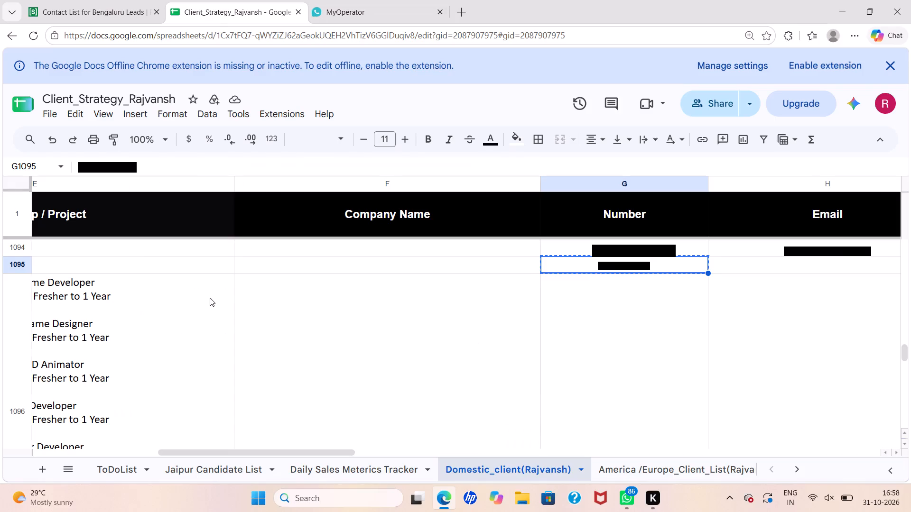
scroll(222, 268, "right", 5)
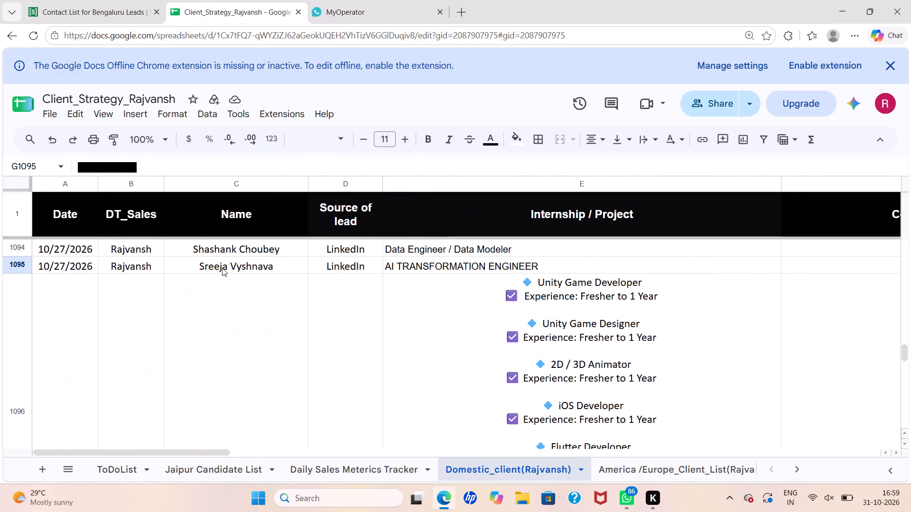
left_click(222, 268)
key("ctrl+c")
left_click(319, 0)
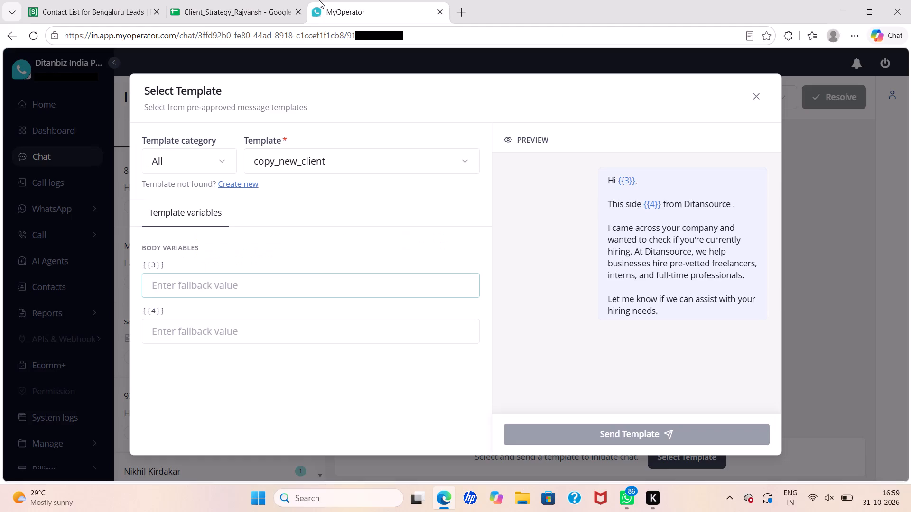
key("ctrl+v")
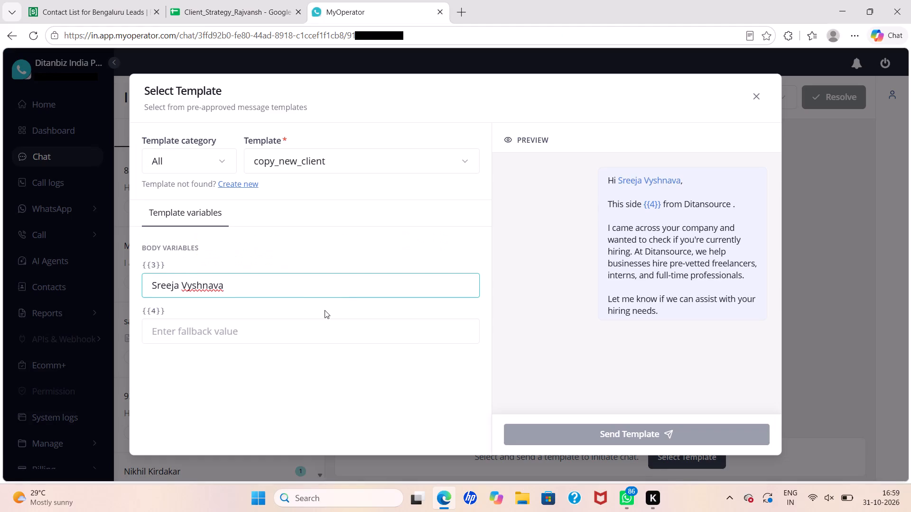
Fill template variable {{4}} with Rajvansh and send the copy_new_client template to the row 1095 lead.
left_click(306, 323)
key("r")
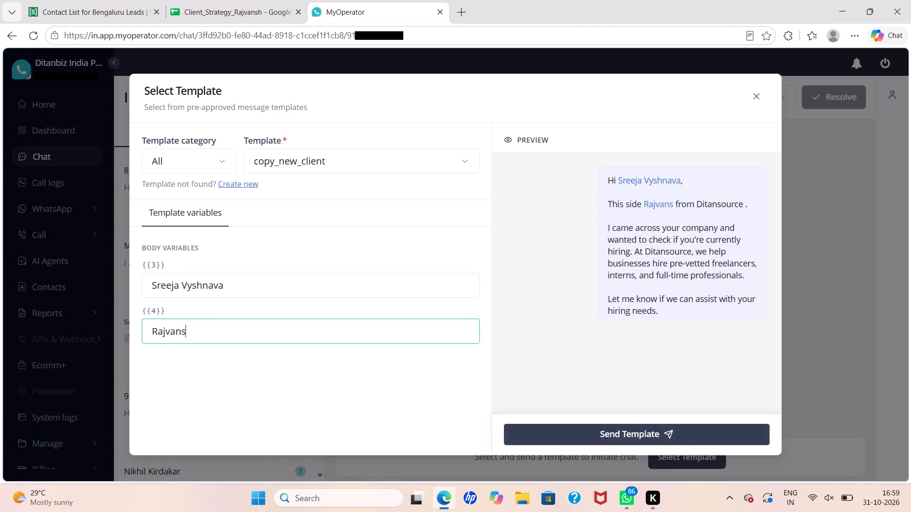
key("Return")
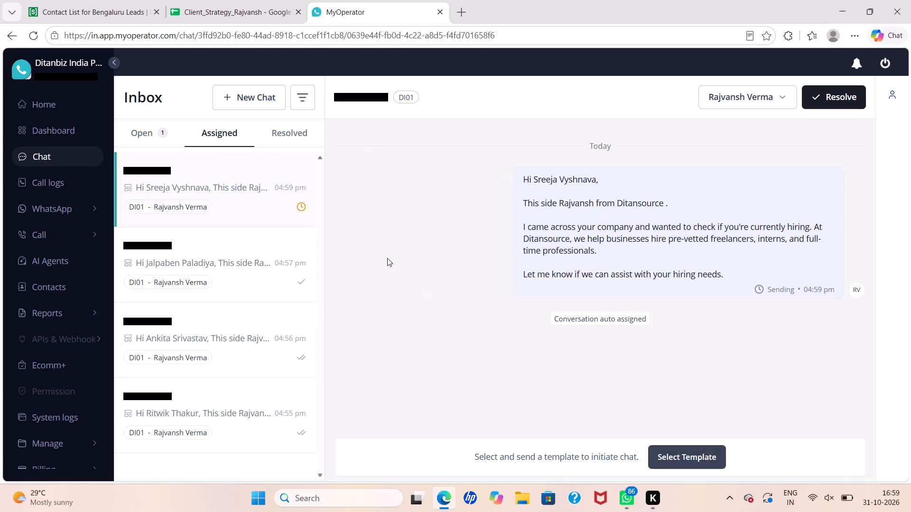
Return to the Client_Strategy spreadsheet and copy the phone number of the lead in row 1094.
left_click(262, 12)
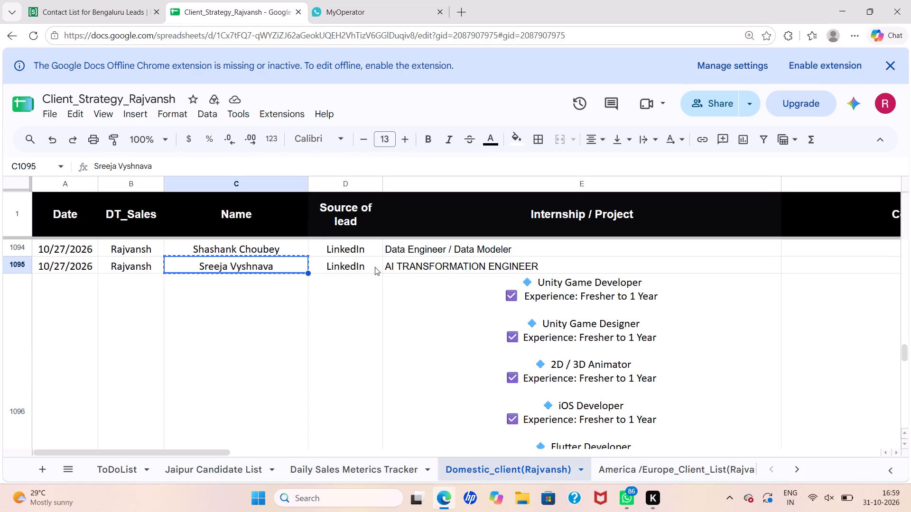
scroll(410, 275, "left", 5)
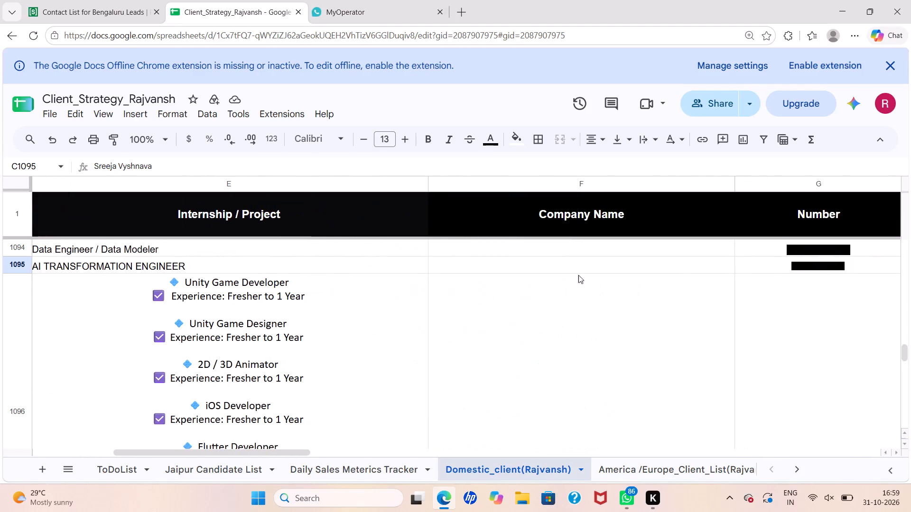
left_click(795, 245)
key("ctrl+c")
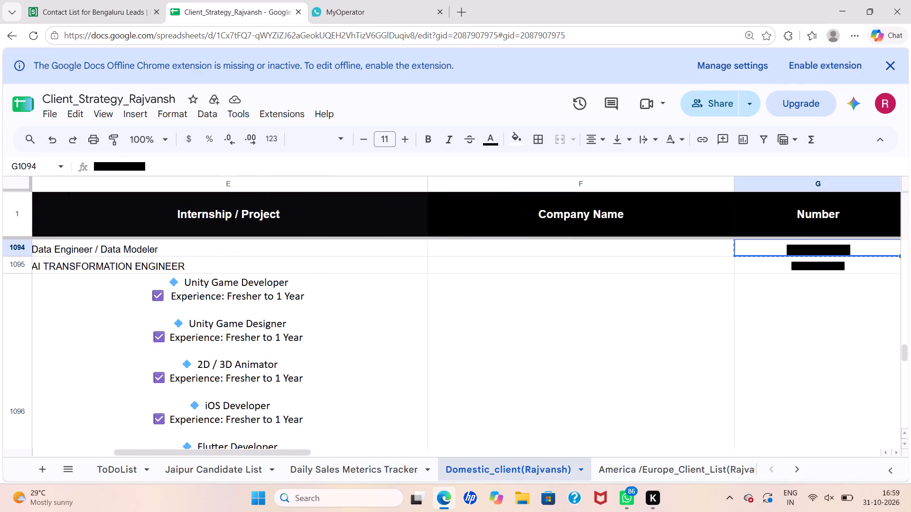
Switch to MyOperator, open a new chat form, enter the row 1094 lead's number as the contact name and strip its extra characters.
left_click(356, 6)
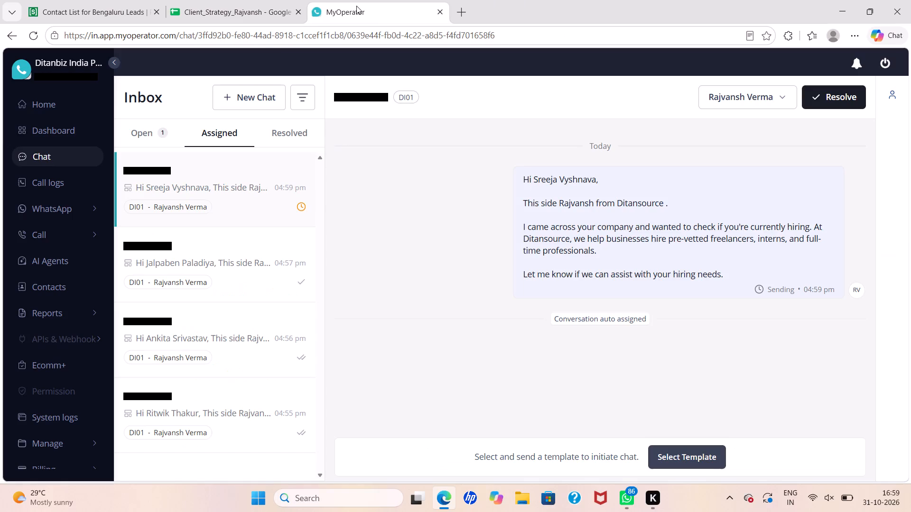
left_click(263, 104)
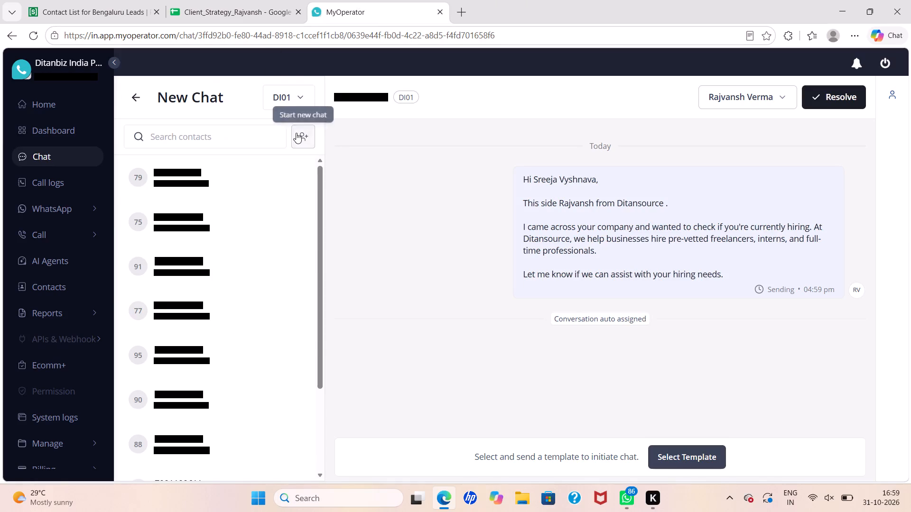
left_click(296, 133)
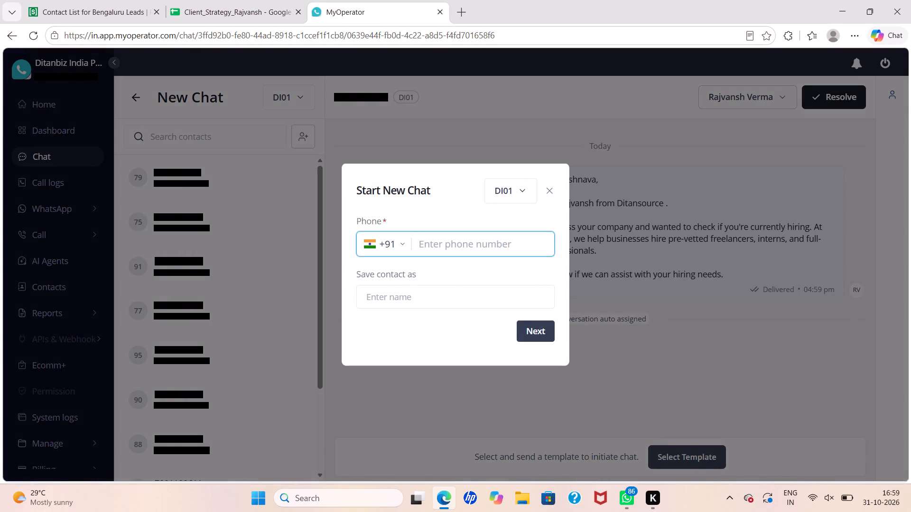
key("ctrl+v")
left_click(380, 305)
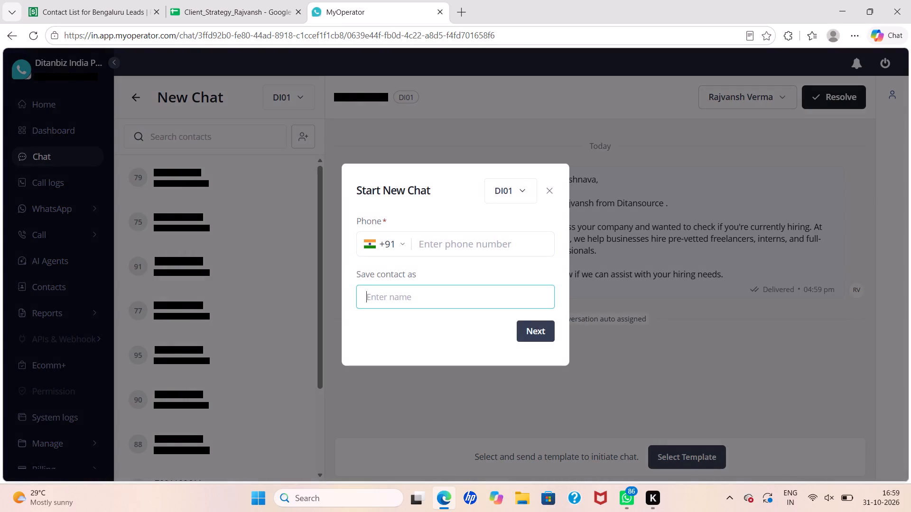
key("ctrl+v")
left_click(387, 298)
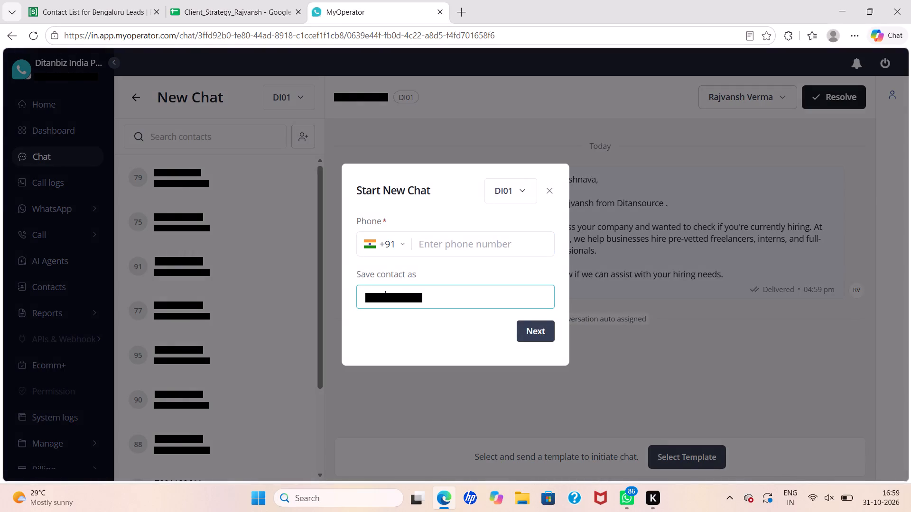
key("BackSpace")
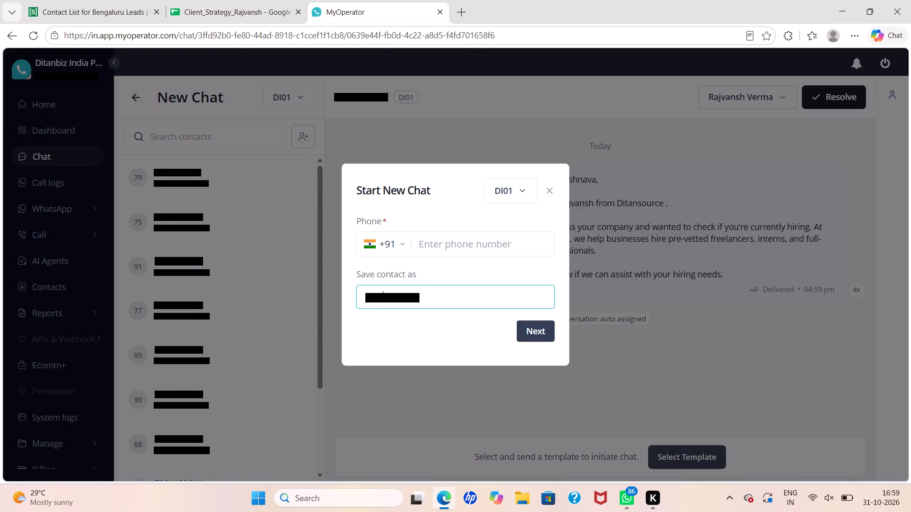
left_click(370, 299)
key("BackSpace")
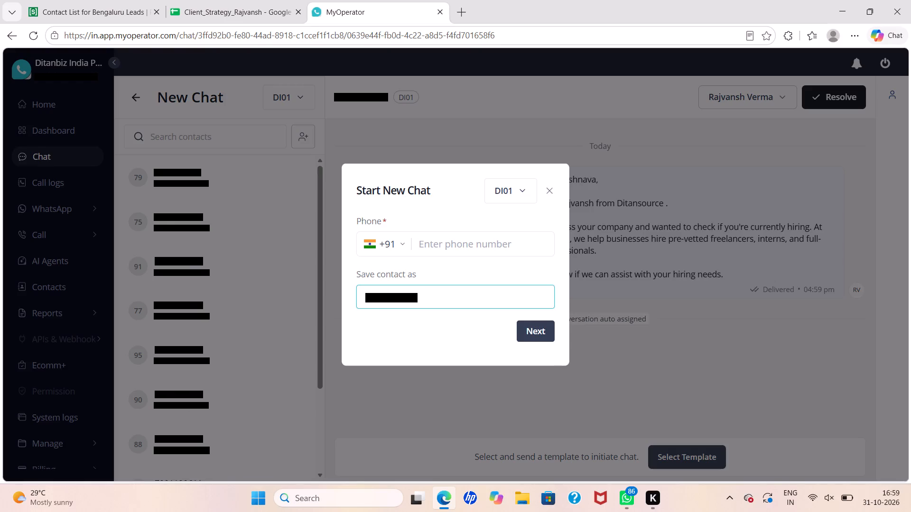
left_click(398, 296)
key("BackSpace")
Copy the cleaned number from the contact name into the phone field and create the row 1094 lead's chat.
left_click_drag(430, 299, 239, 357)
key("ctrl+c")
left_click(431, 244)
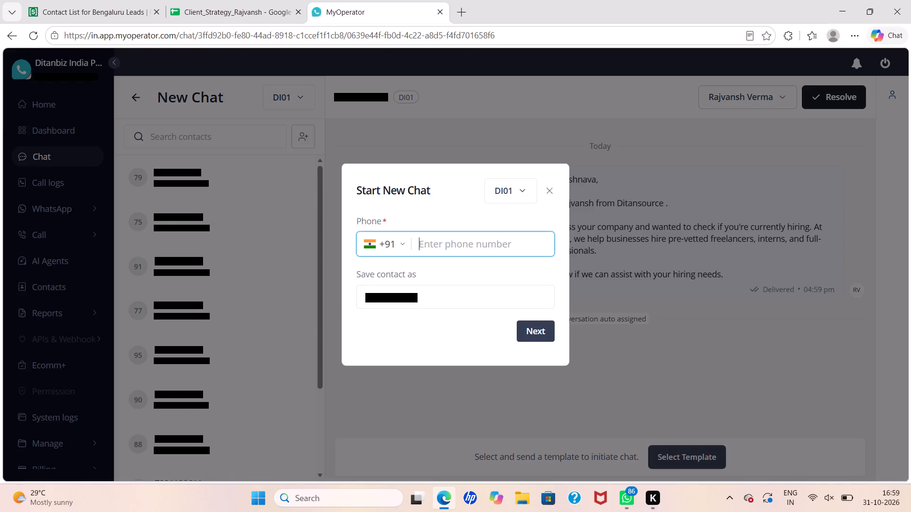
key("ctrl+v")
left_click(537, 334)
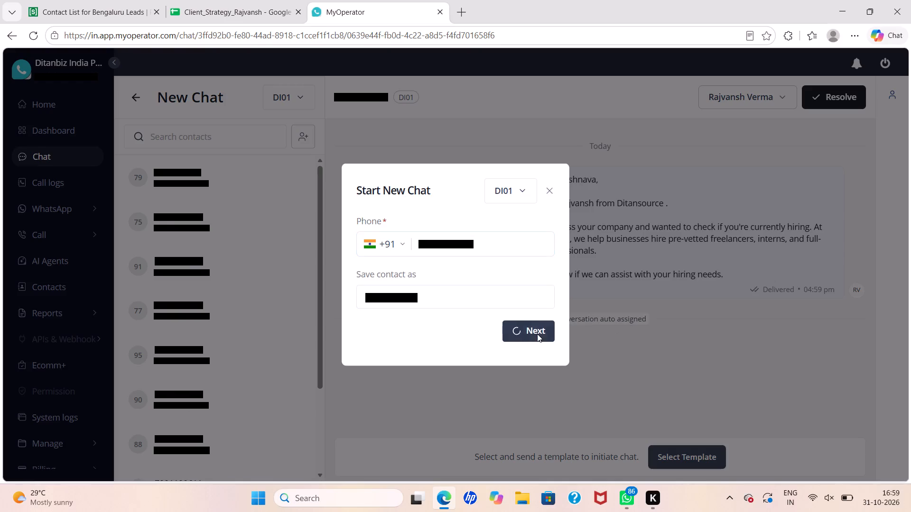
Choose the copy_new_client message template for the row 1094 lead's chat.
left_click(655, 457)
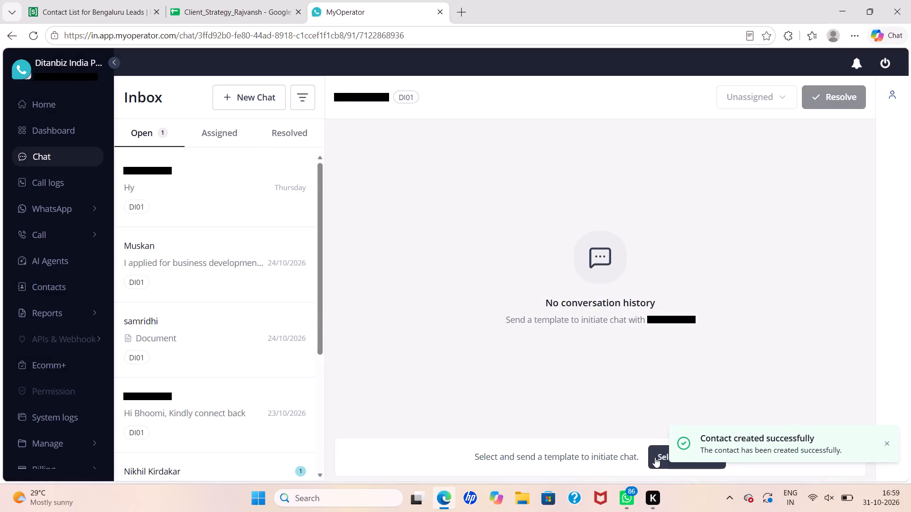
left_click(372, 157)
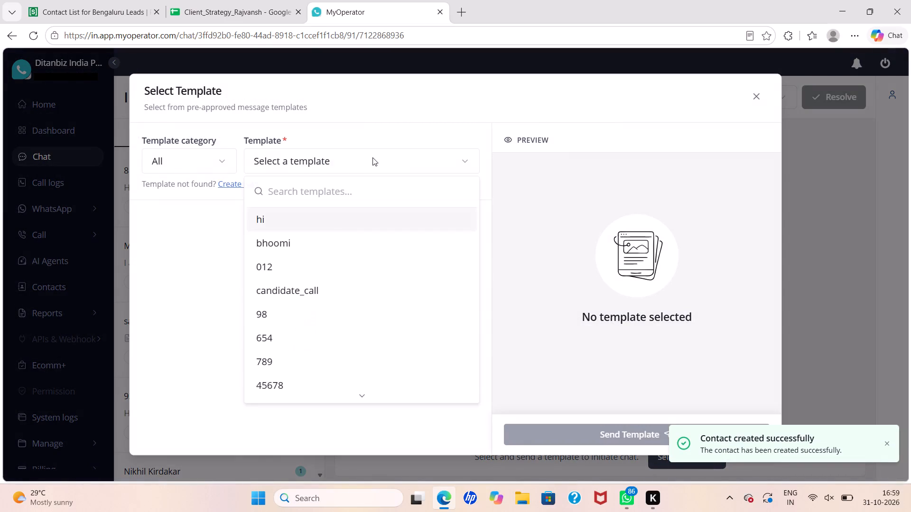
scroll(340, 337, "down", 2)
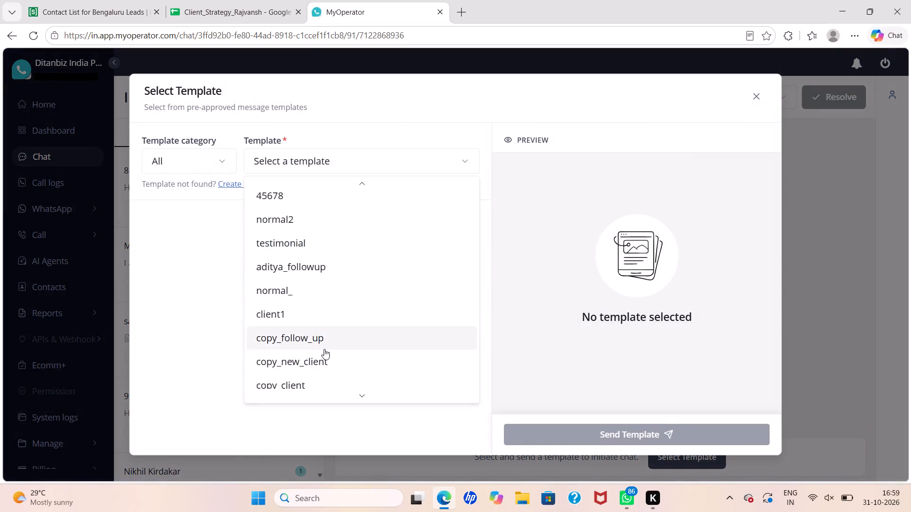
left_click(324, 359)
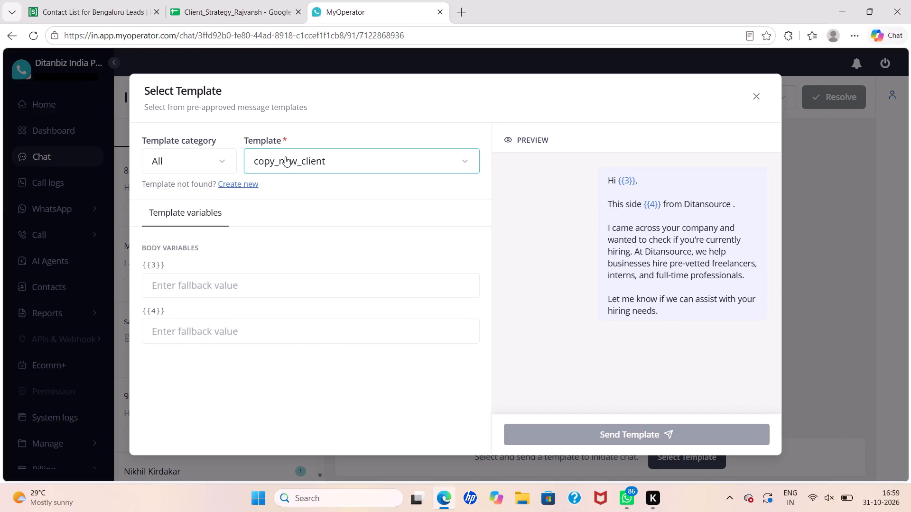
Fill template variable {{3}} with the lead's name copied from row 1094 of the Client_Strategy spreadsheet.
left_click(223, 0)
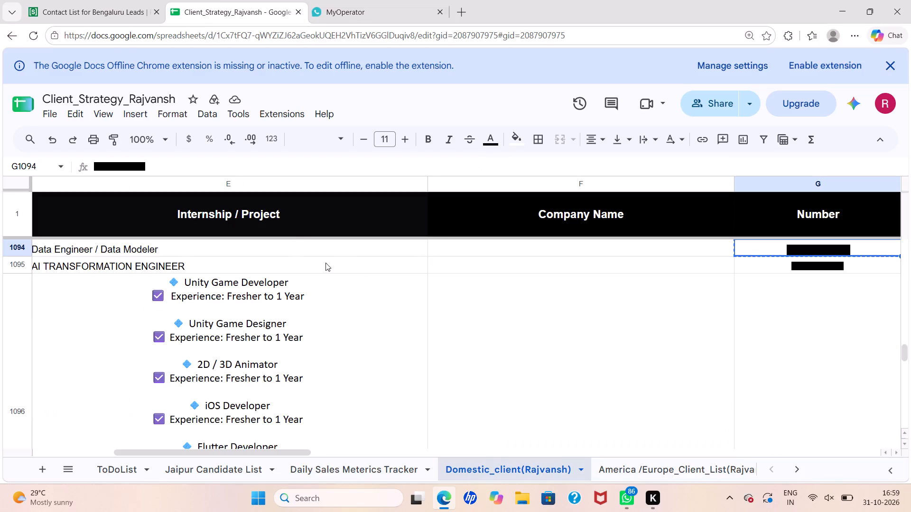
scroll(291, 247, "right", 6)
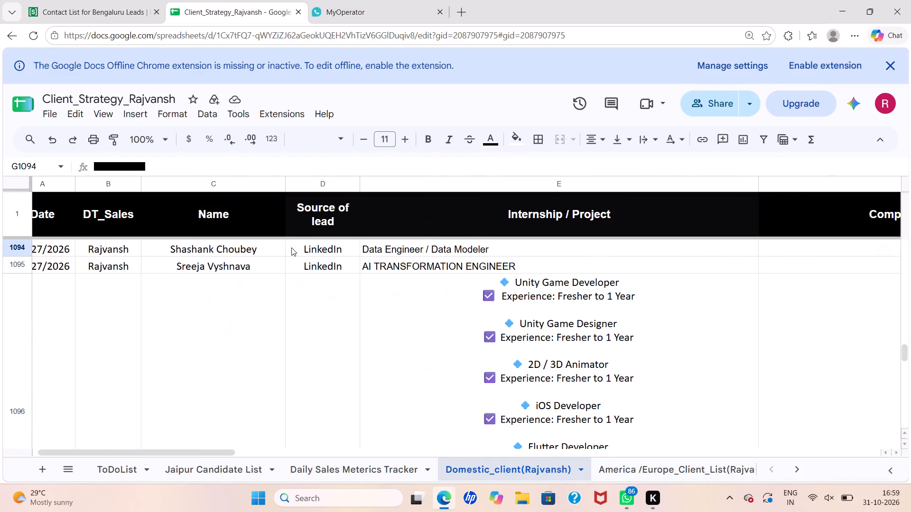
left_click(291, 247)
key("ctrl+c")
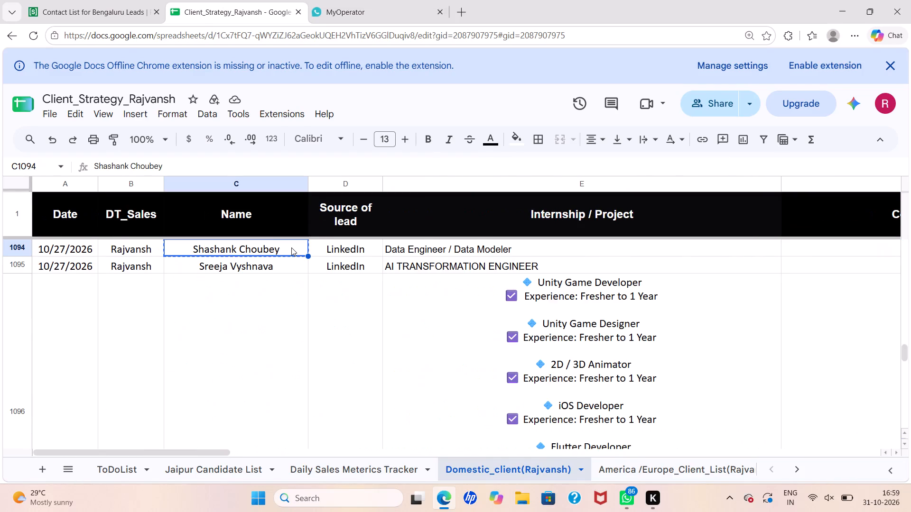
left_click(334, 0)
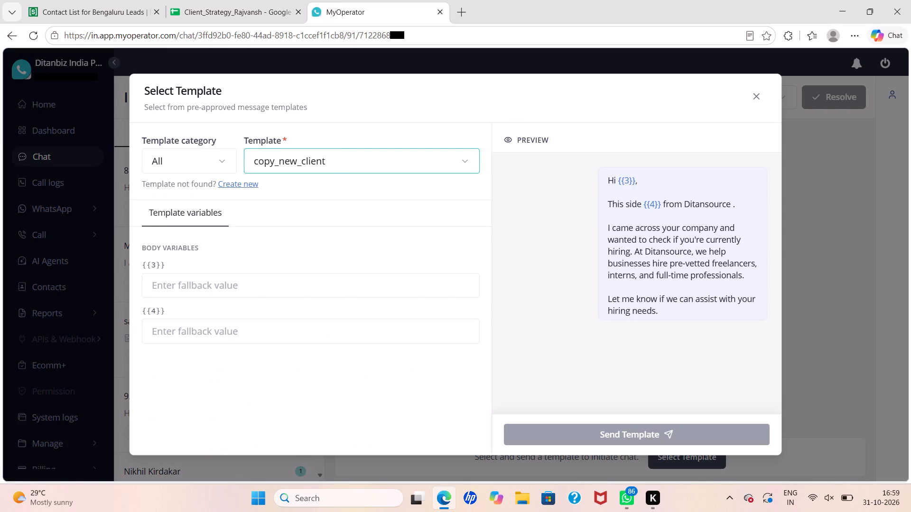
left_click(263, 287)
key("ctrl+v")
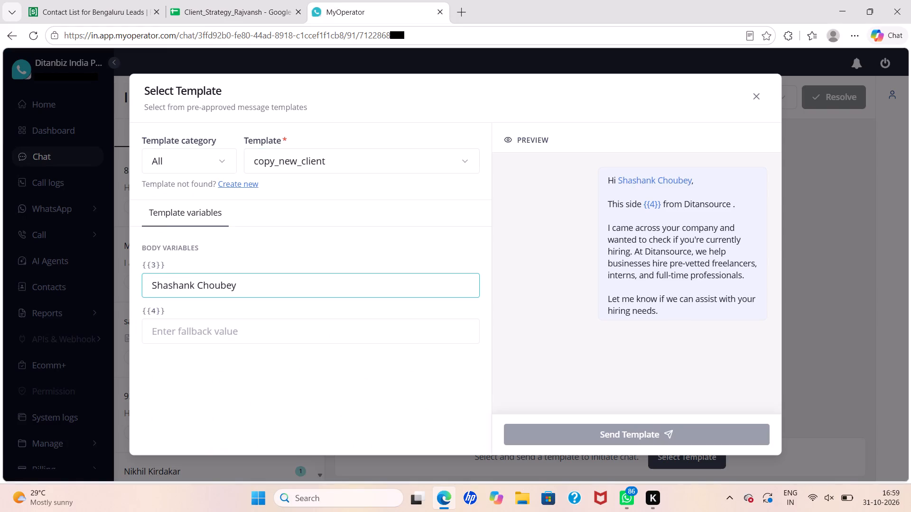
Fill template variable {{4}} with Rajvansh and send the copy_new_client template to the row 1094 lead.
left_click(228, 337)
key("r")
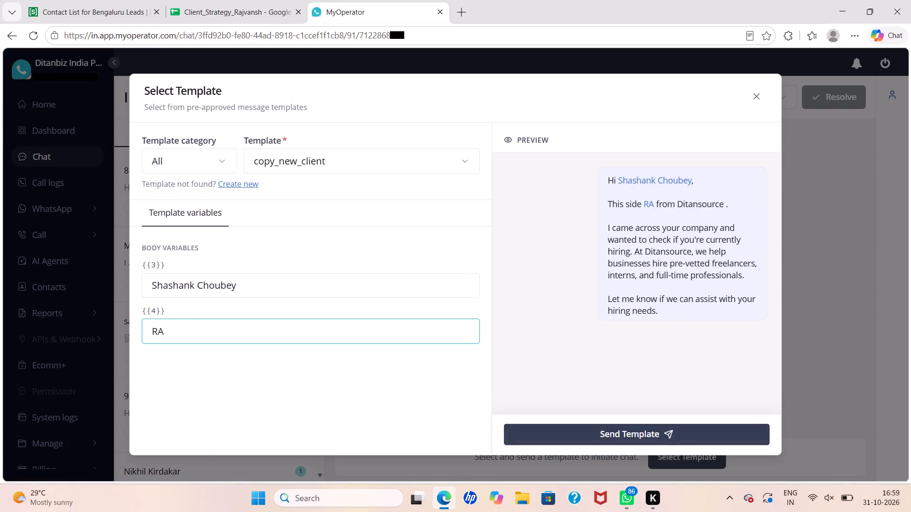
key("BackSpace")
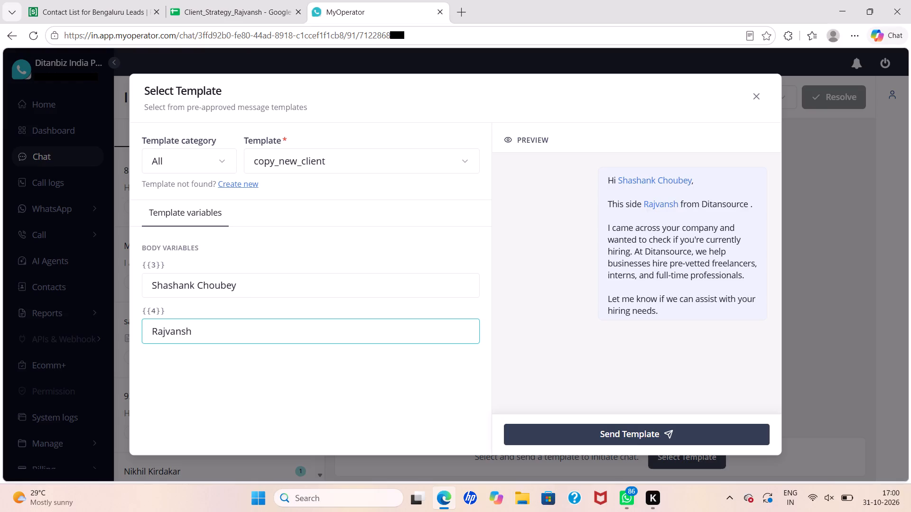
key("Return")
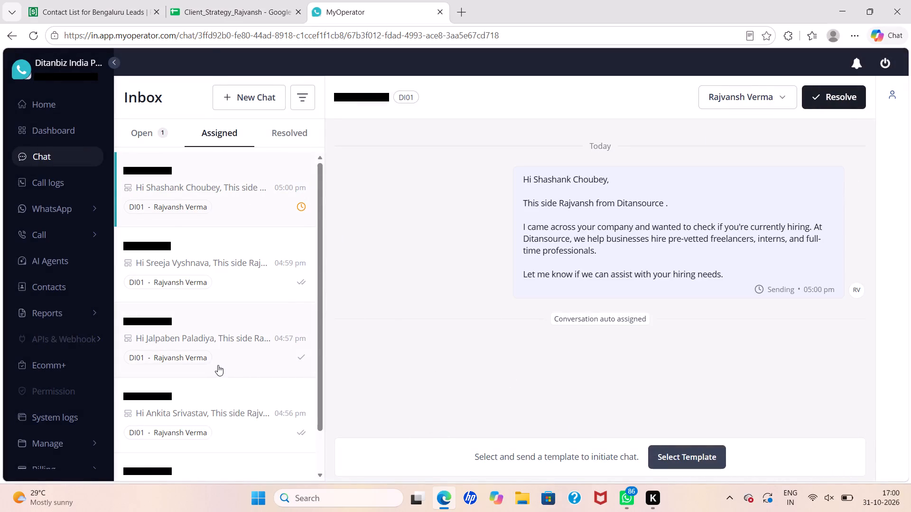
Switch to the Client_Strategy spreadsheet and copy the row 1093 lead's phone number.
left_click(223, 0)
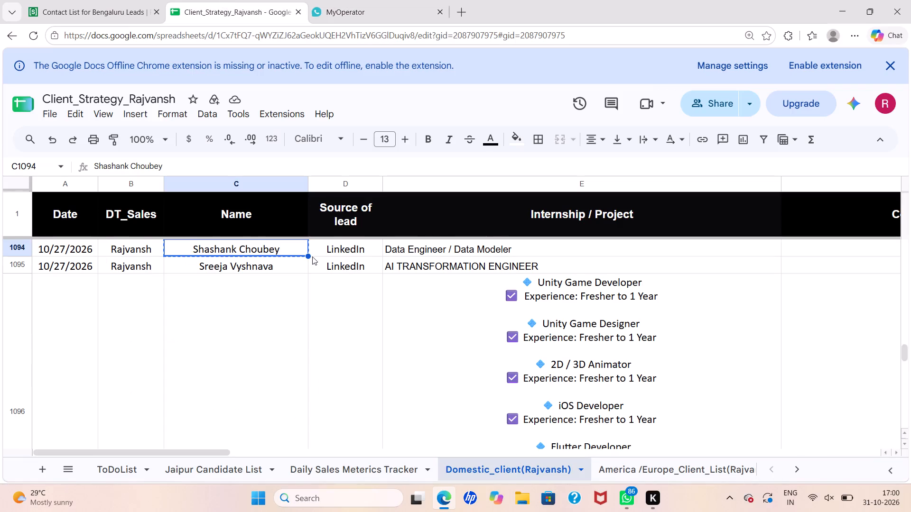
scroll(332, 281, "up", 1)
left_click(331, 281)
left_click(364, 275)
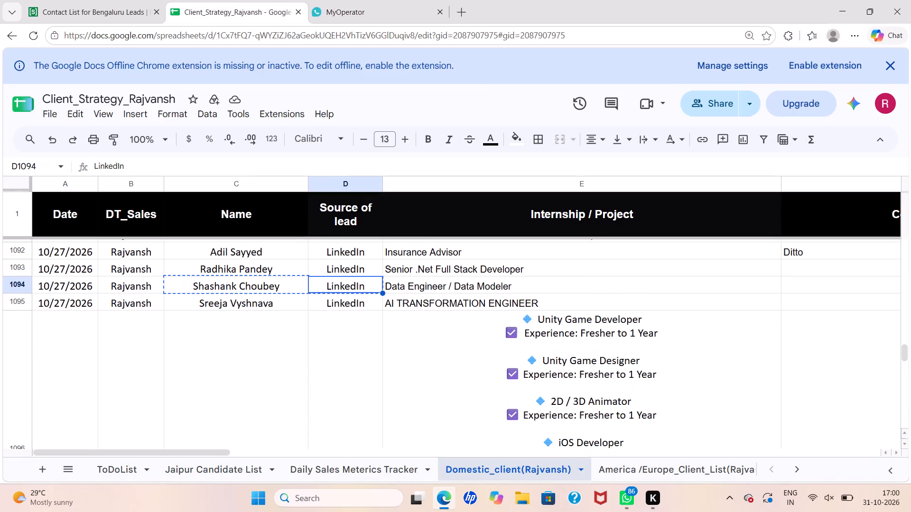
left_click(286, 271)
scroll(378, 276, "left", 3)
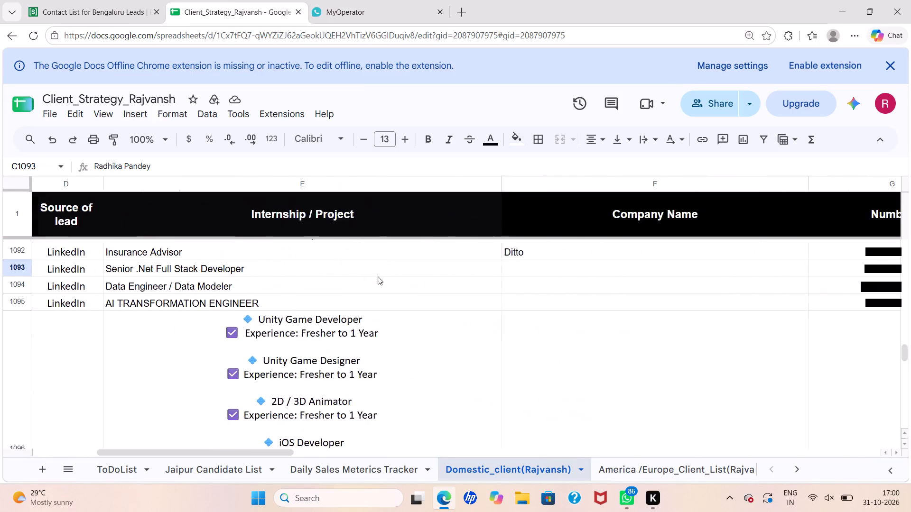
scroll(378, 276, "left", 8)
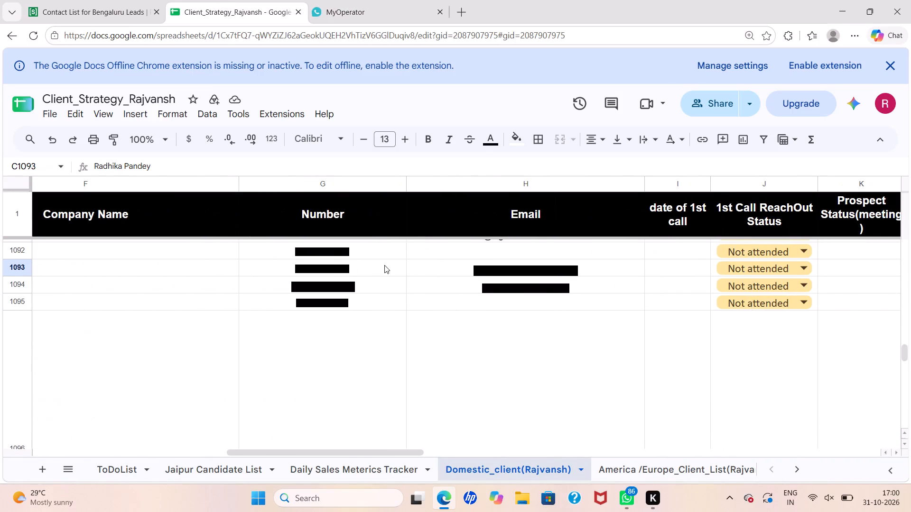
left_click(384, 265)
key("ctrl+c")
Create a new MyOperator chat for the row 1093 lead, using the copied number as both phone and contact name.
left_click(372, 0)
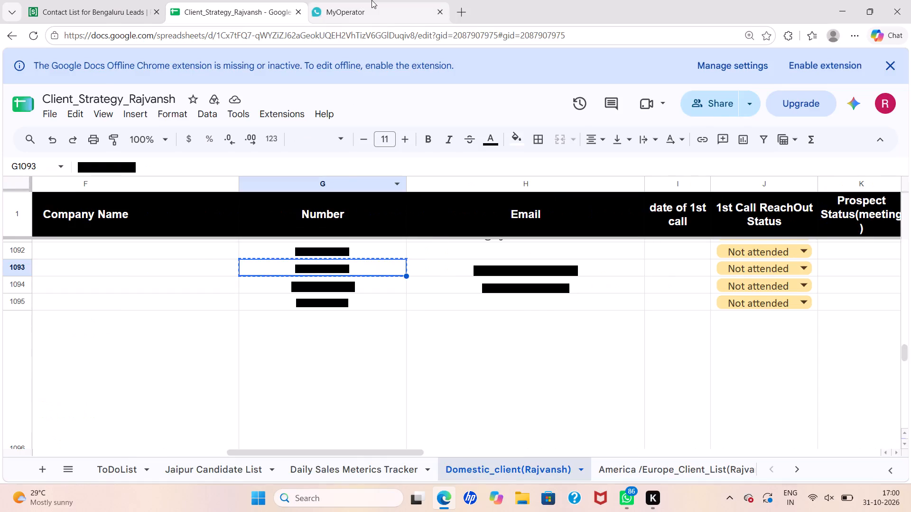
left_click(265, 85)
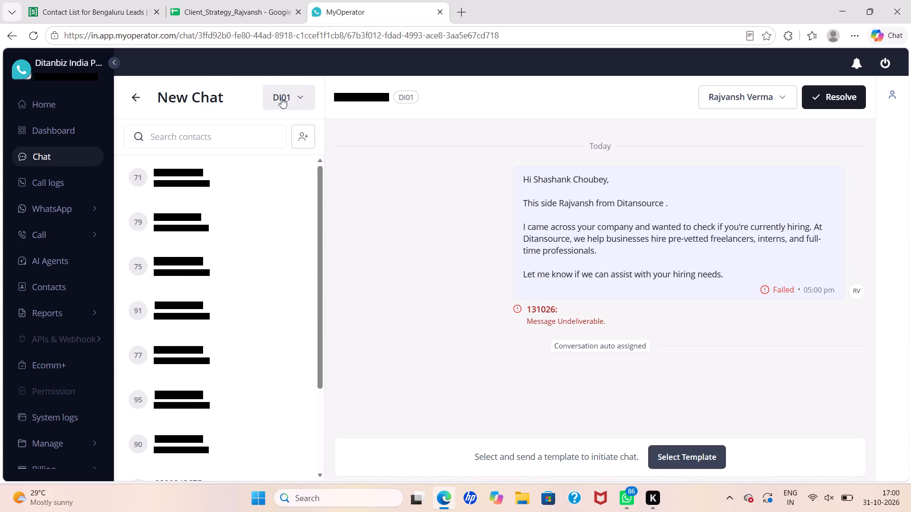
left_click(304, 134)
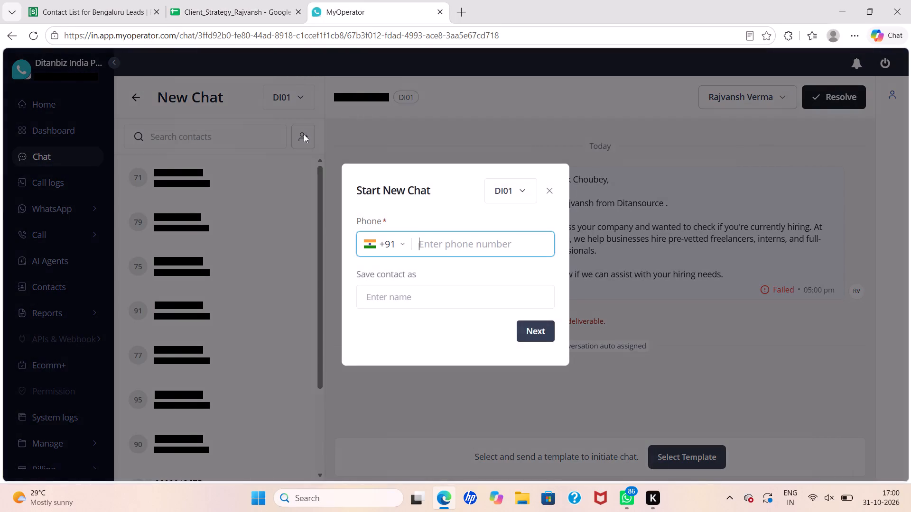
key("ctrl+v")
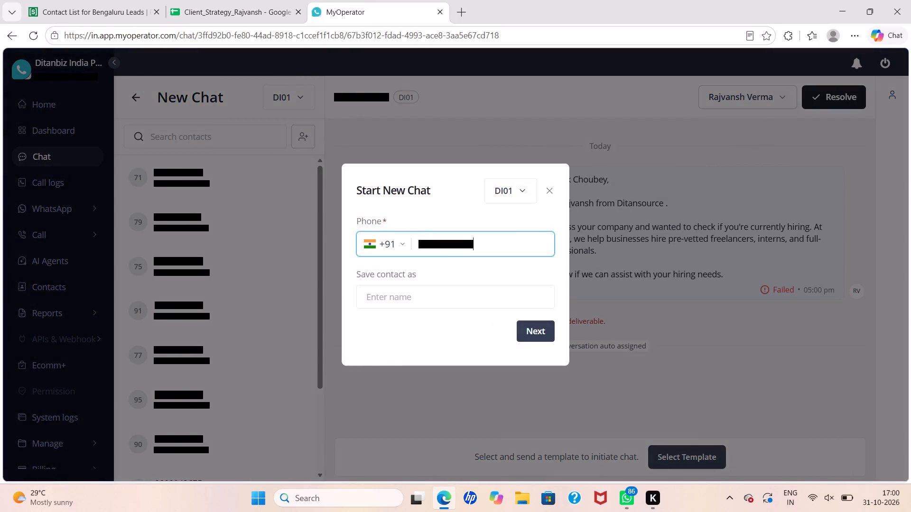
left_click(396, 293)
key("ctrl+v")
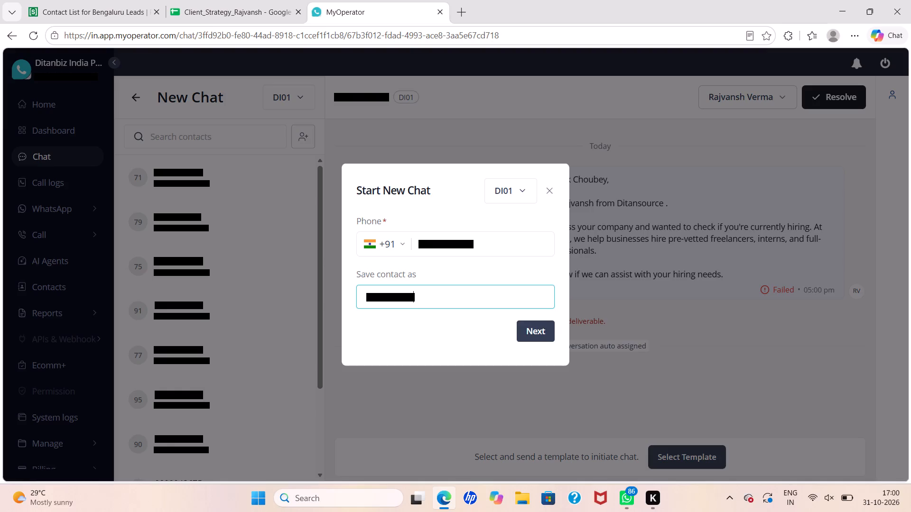
left_click(525, 333)
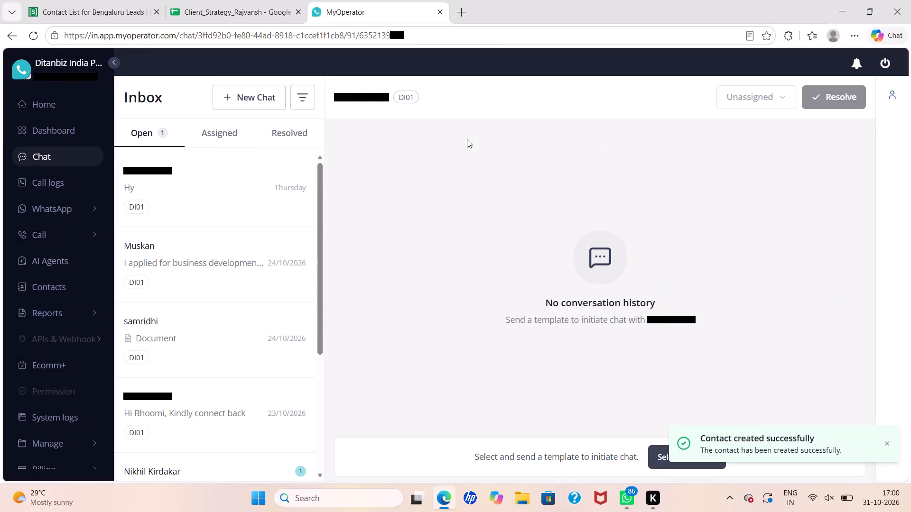
Open the list of message templates for the row 1093 lead's chat.
left_click(657, 455)
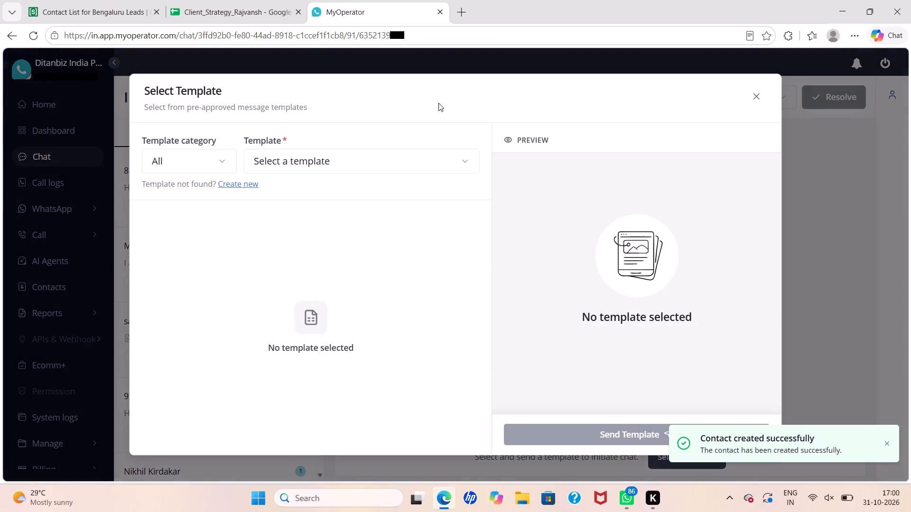
left_click(411, 159)
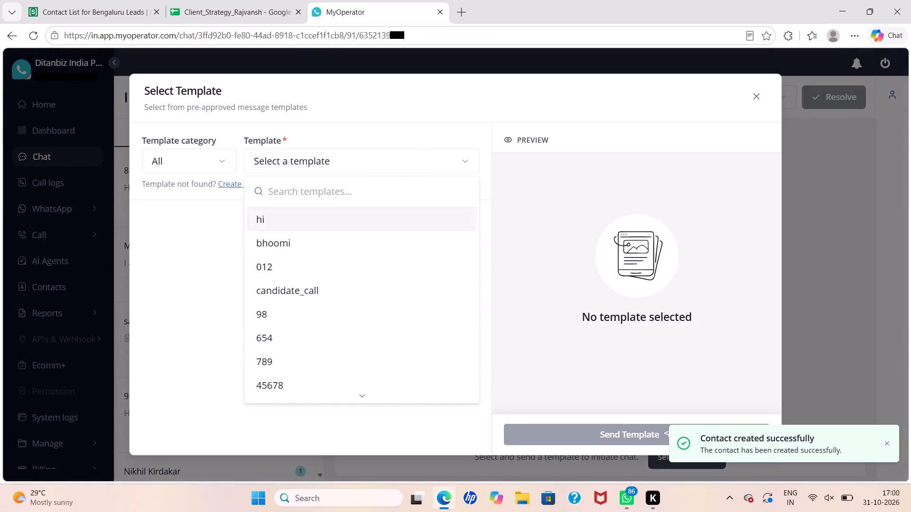
Choose the copy_new_client message template for the row 1093 lead's chat.
scroll(335, 250, "down", 5)
left_click(332, 263)
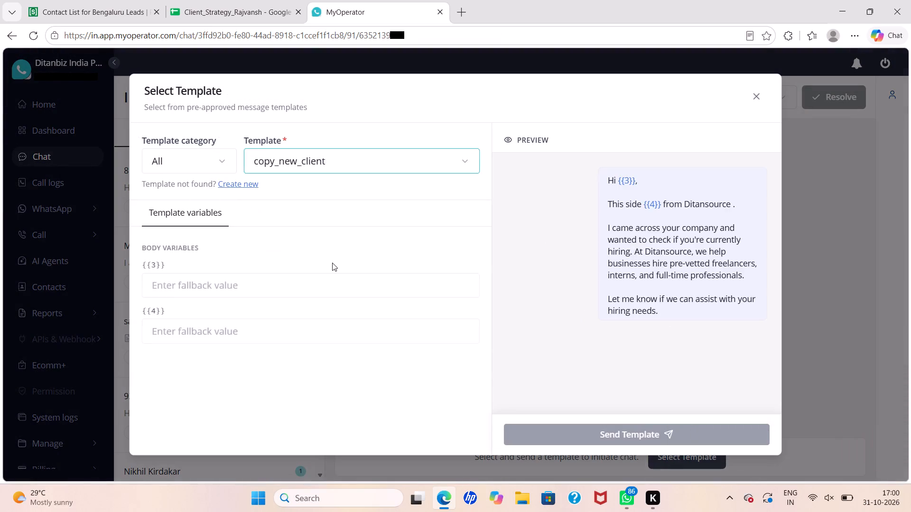
Copy the row 1093 lead's name from the Client_Strategy spreadsheet into template variable {{3}} in MyOperator.
left_click(286, 282)
left_click(245, 0)
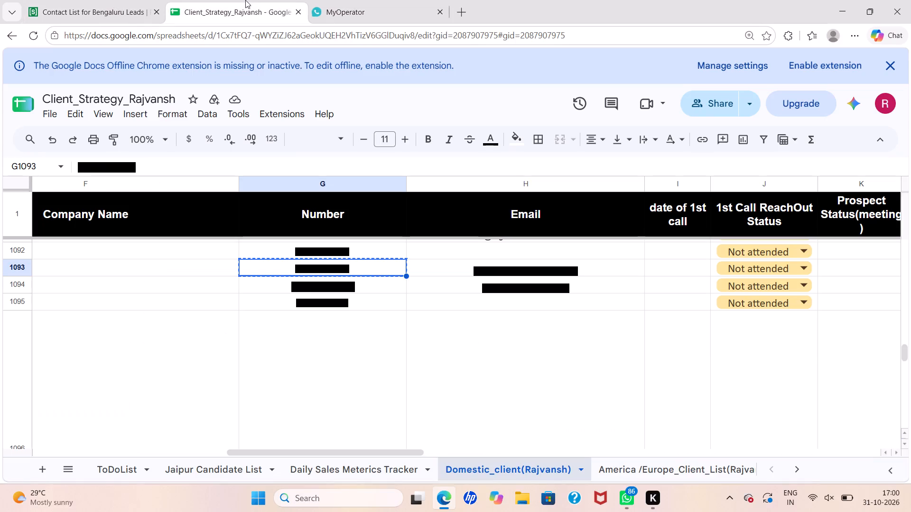
scroll(190, 265, "right", 3)
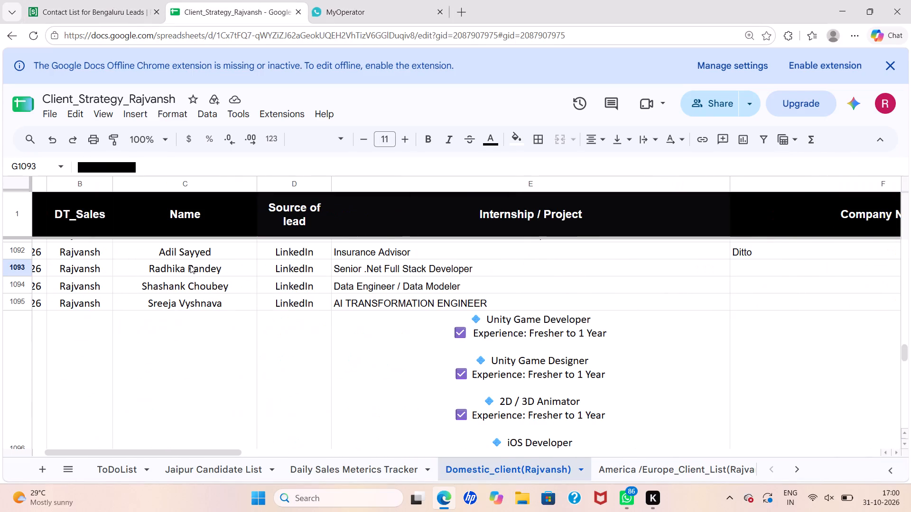
scroll(190, 265, "right", 2)
left_click(227, 268)
key("ctrl+c")
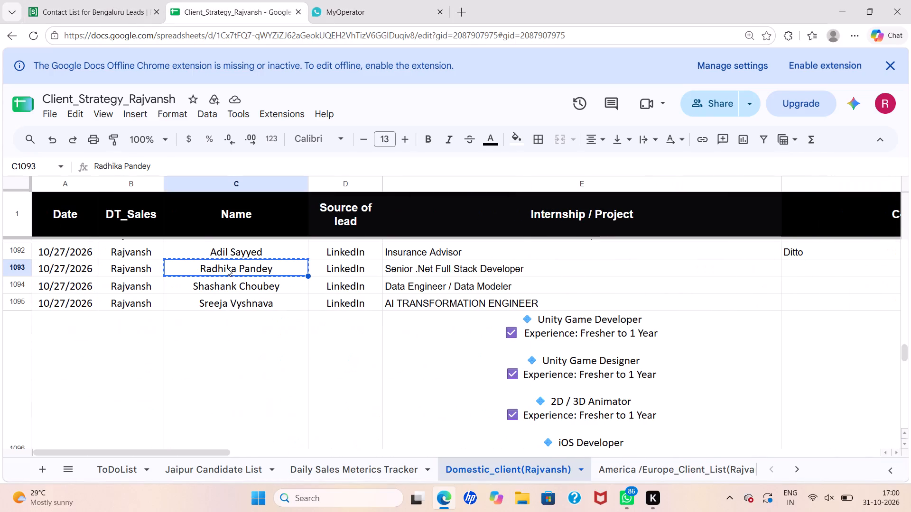
left_click(366, 0)
key("ctrl+shift+v")
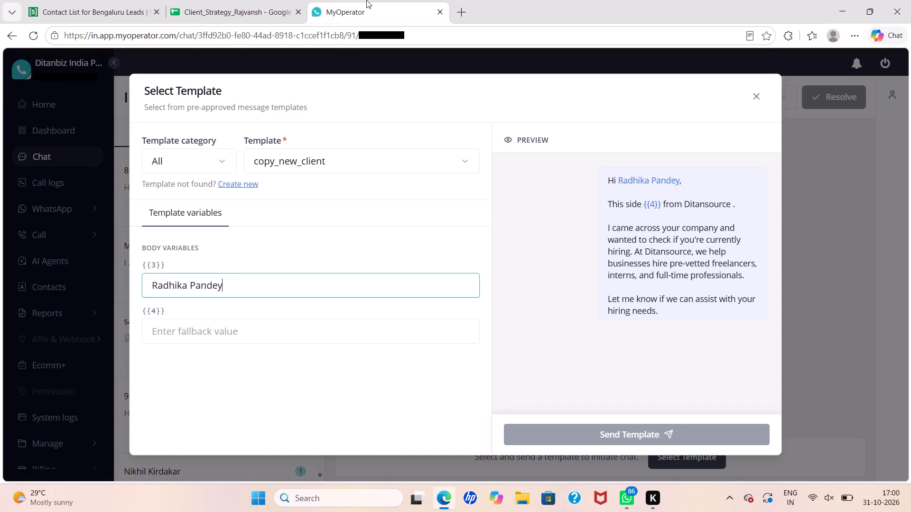
Fill template variable {{4}} with Rajvansh and send the copy_new_client template to the row 1093 lead.
left_click(288, 341)
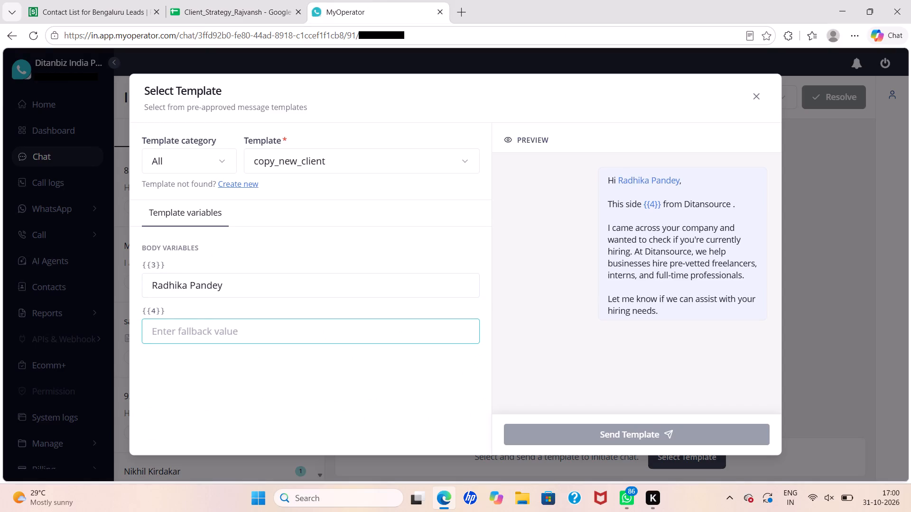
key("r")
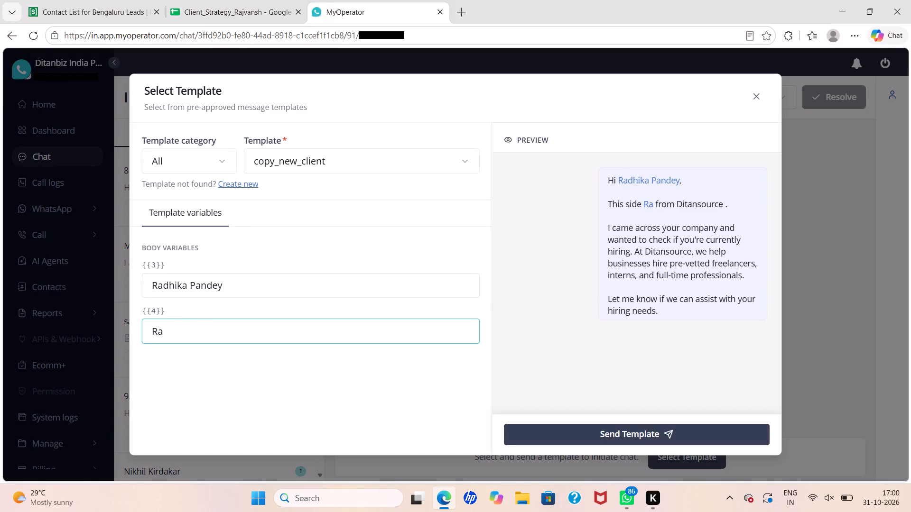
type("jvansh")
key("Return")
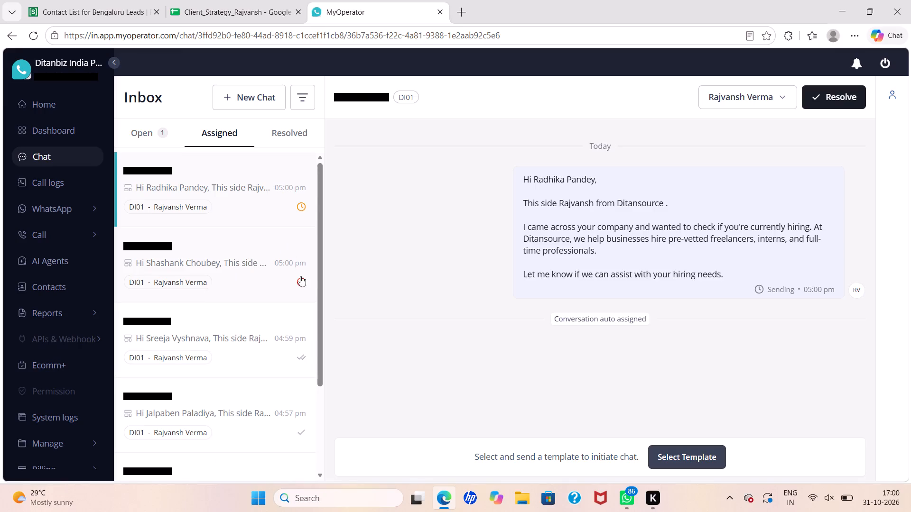
Switch to the Client_Strategy spreadsheet and locate the row 1092 lead's phone number.
left_click(261, 0)
left_click_drag(400, 258, 279, 253)
left_click(279, 253)
scroll(430, 256, "left", 4)
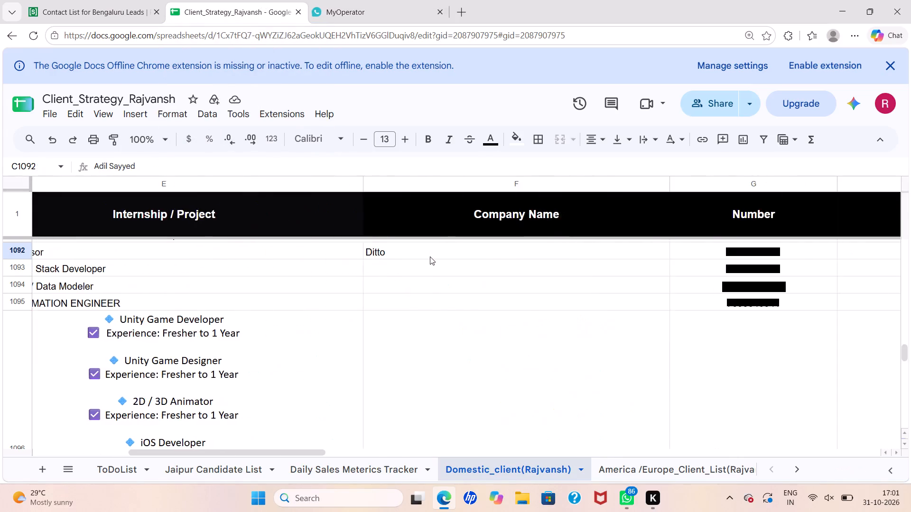
Create a new MyOperator chat for the row 1092 lead, using the number copied from Client_Strategy as both phone and contact name.
scroll(430, 256, "left", 5)
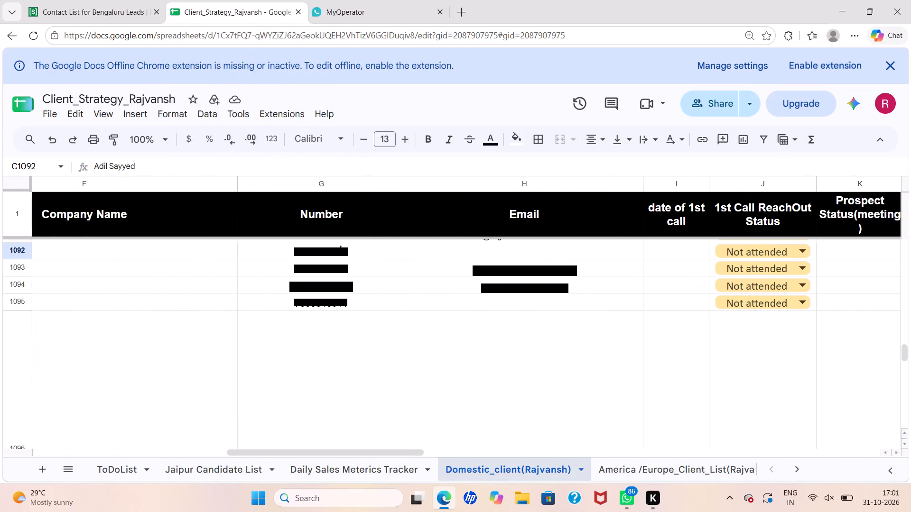
left_click(340, 247)
key("ctrl+c")
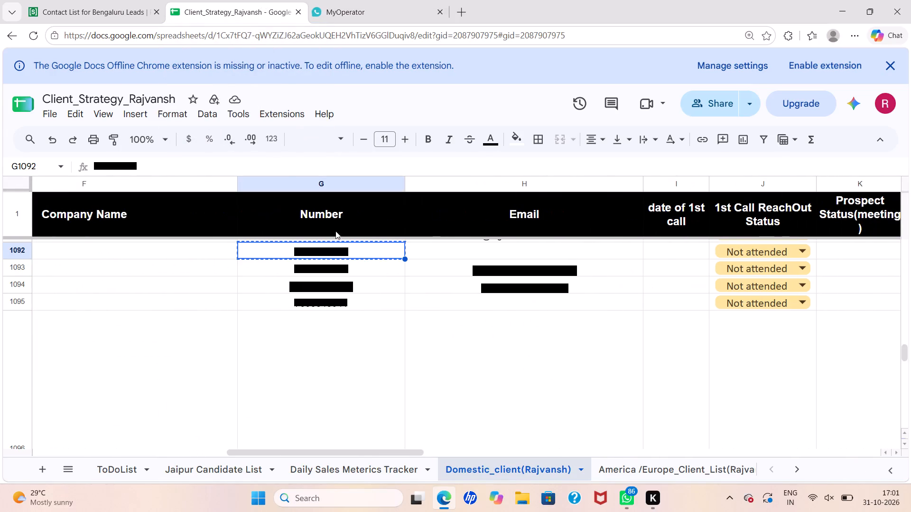
left_click(355, 0)
left_click(259, 109)
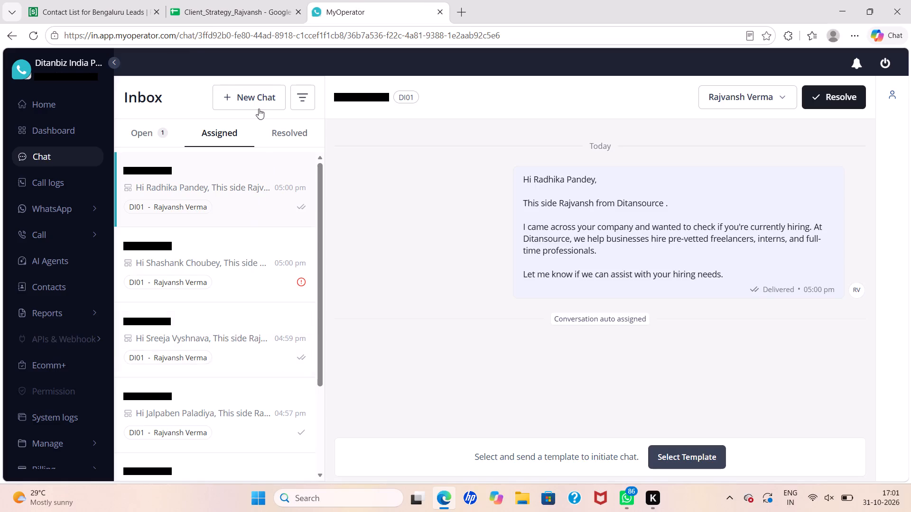
left_click(309, 138)
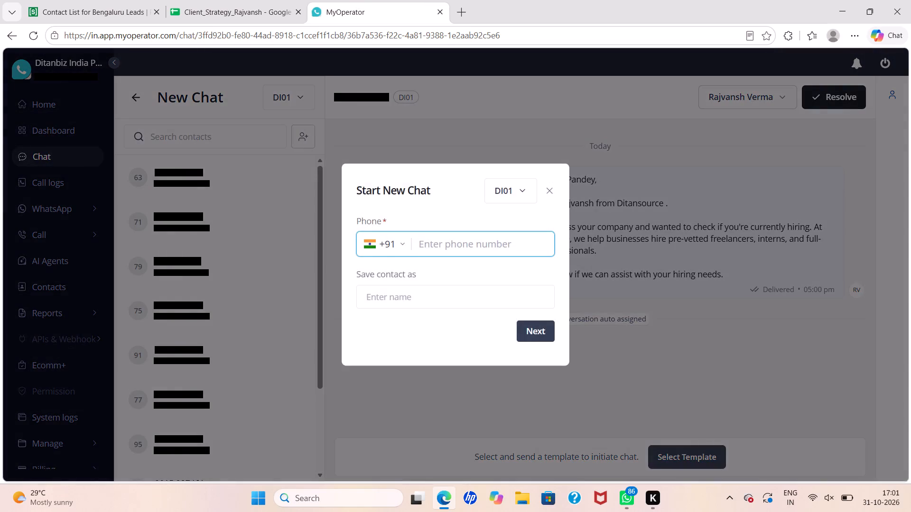
key("ctrl+v")
left_click(400, 301)
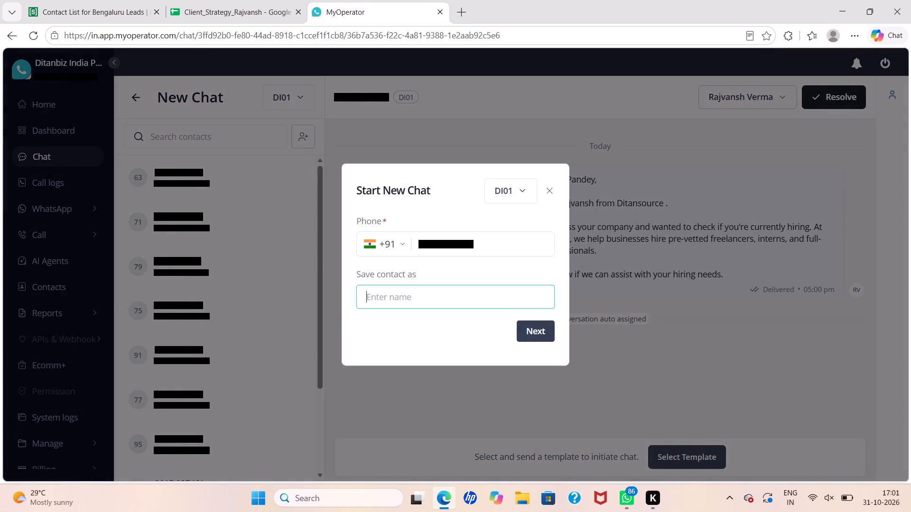
key("ctrl+v")
left_click(529, 333)
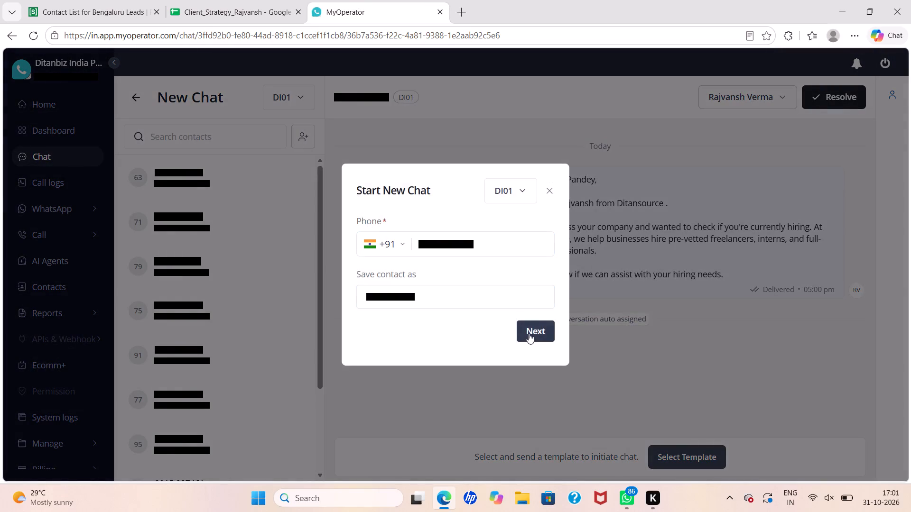
Choose the copy_new_client message template for the row 1092 lead's chat.
left_click(656, 459)
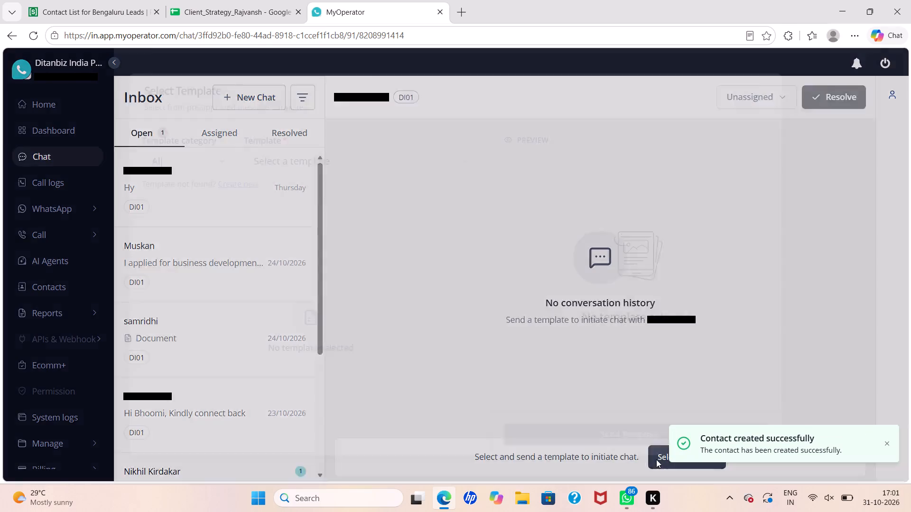
left_click(452, 165)
scroll(416, 319, "down", 2)
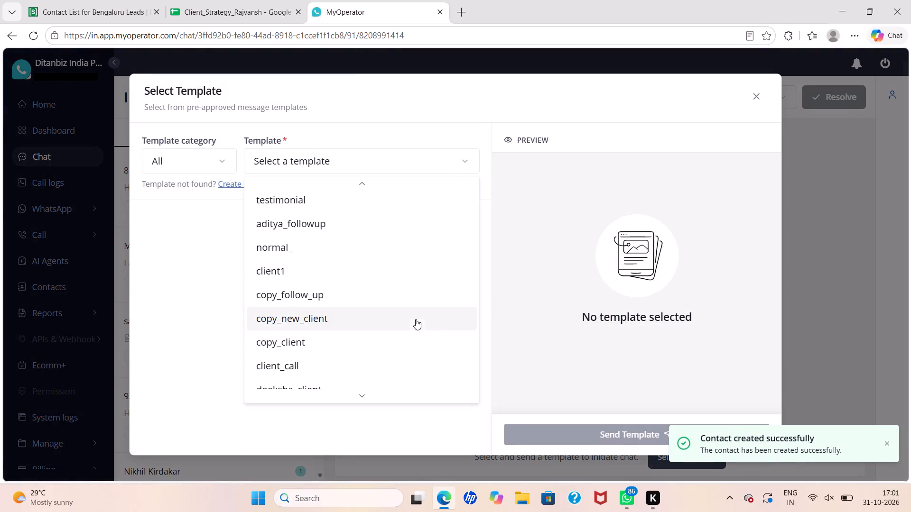
left_click(380, 311)
Fill template variable {{3}} with the lead's name copied from row 1092 of the Client_Strategy spreadsheet.
left_click(319, 290)
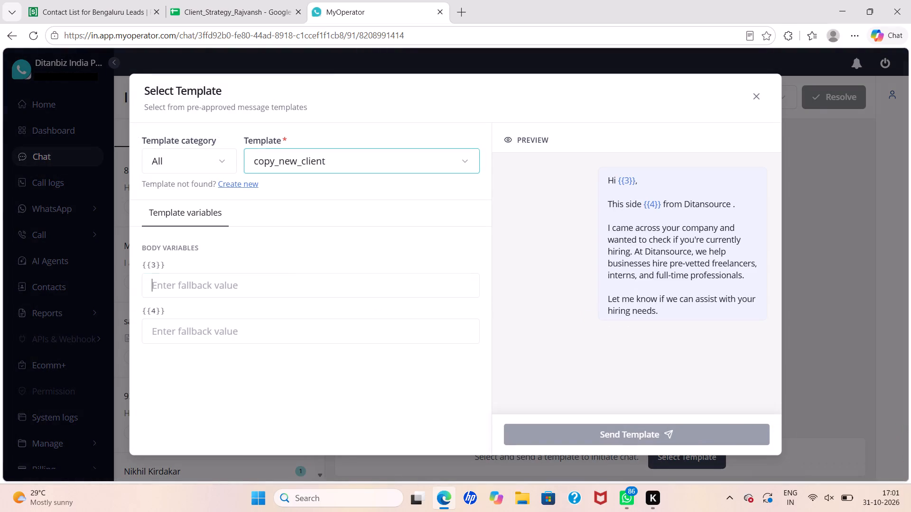
left_click(173, 0)
scroll(233, 259, "right", 1)
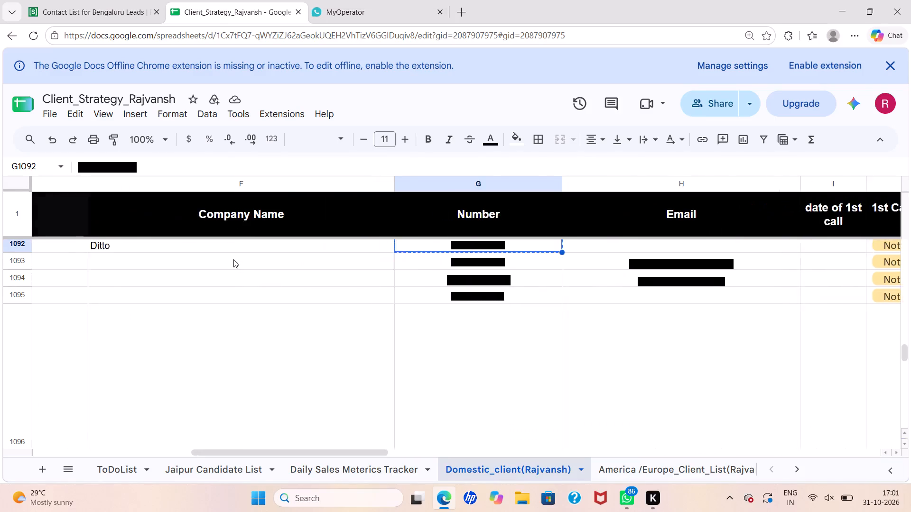
scroll(233, 259, "right", 1)
scroll(233, 259, "up", 1)
scroll(251, 298, "right", 2)
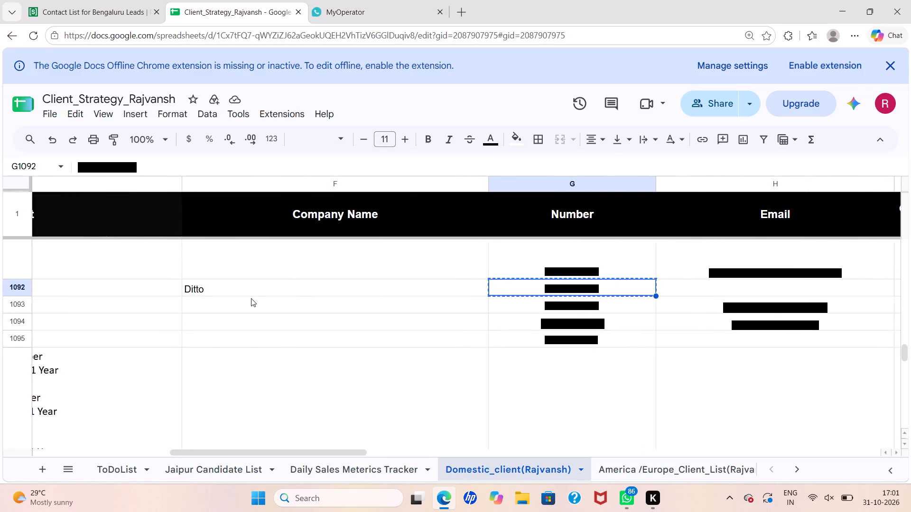
scroll(251, 298, "right", 3)
left_click(205, 288)
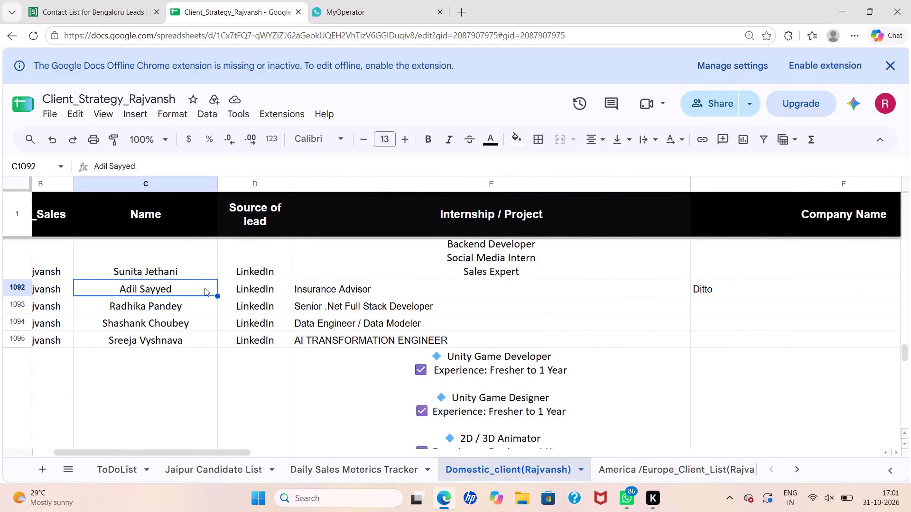
key("ctrl+c")
left_click(325, 15)
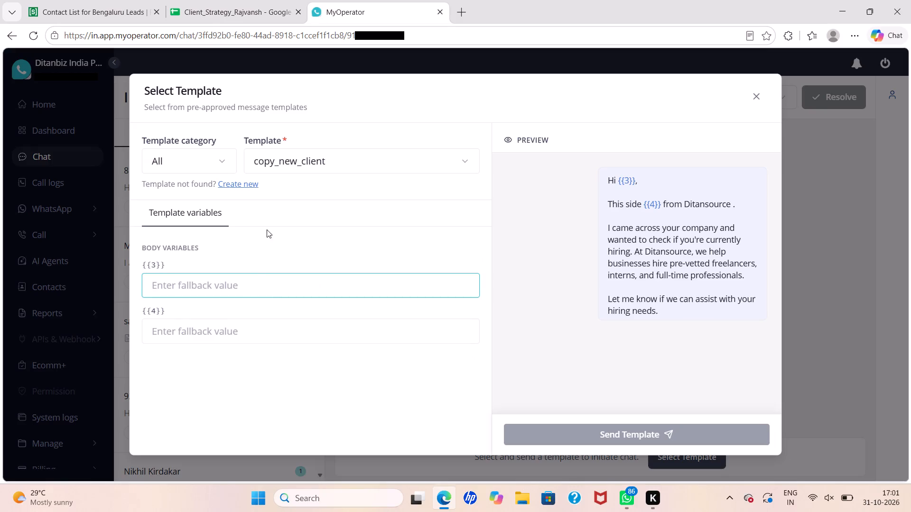
key("ctrl+v")
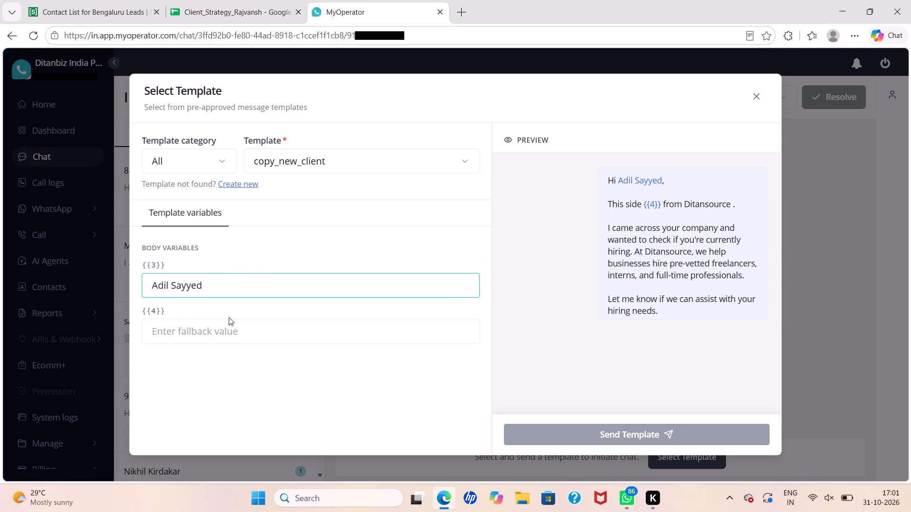
Fill template variable {{4}} with Rajvansh and send the copy_new_client template to the row 1092 lead.
left_click(222, 330)
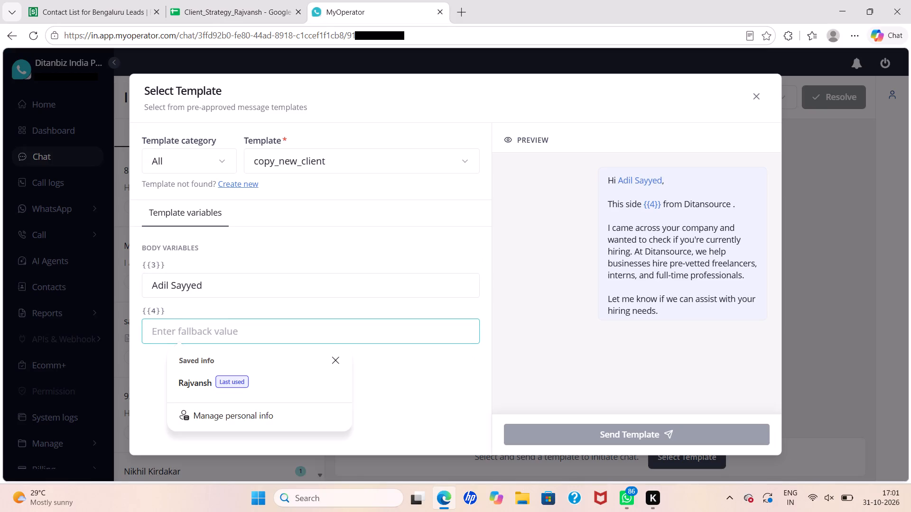
left_click(202, 396)
left_click(207, 387)
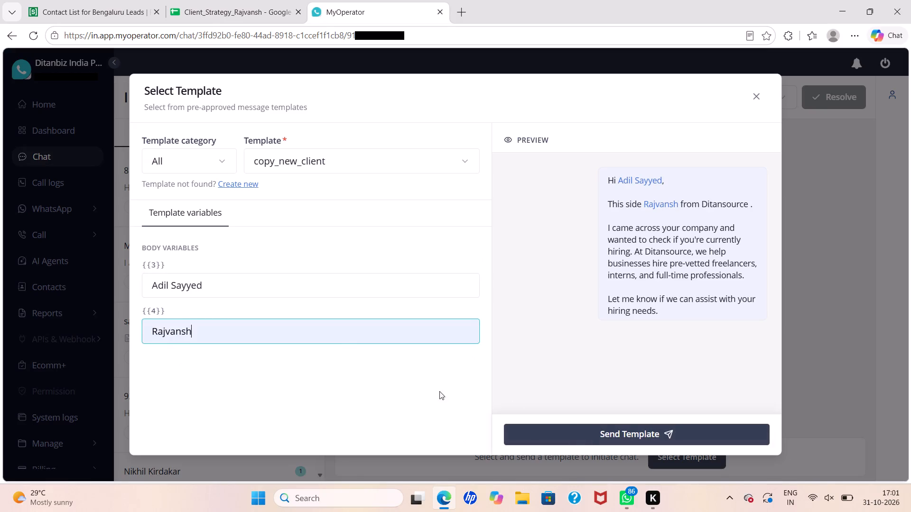
left_click(584, 434)
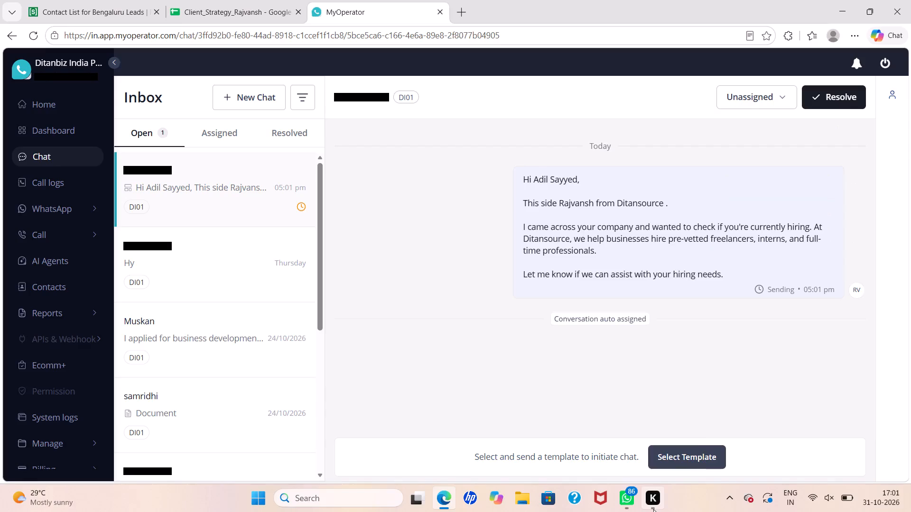
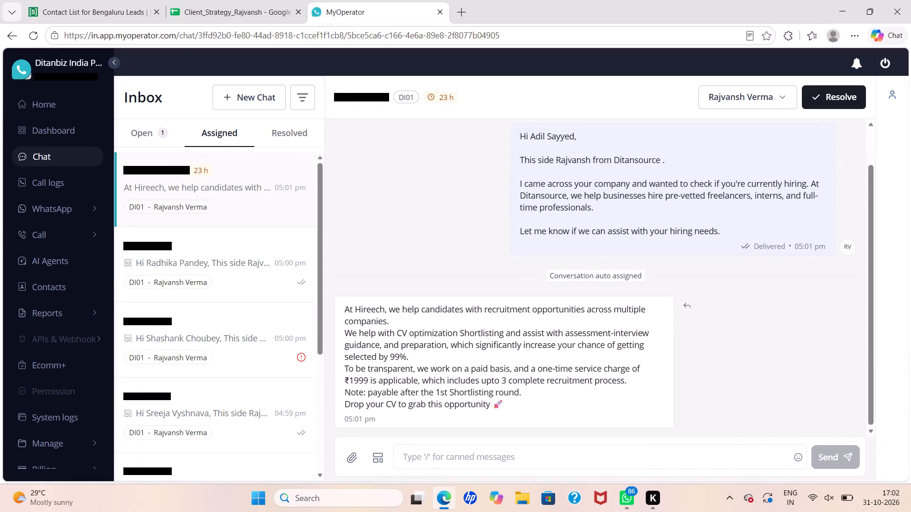
Create a new MyOperator chat for the row 1091 lead, using the number copied from Client_Strategy as both phone and contact name.
left_click(265, 0)
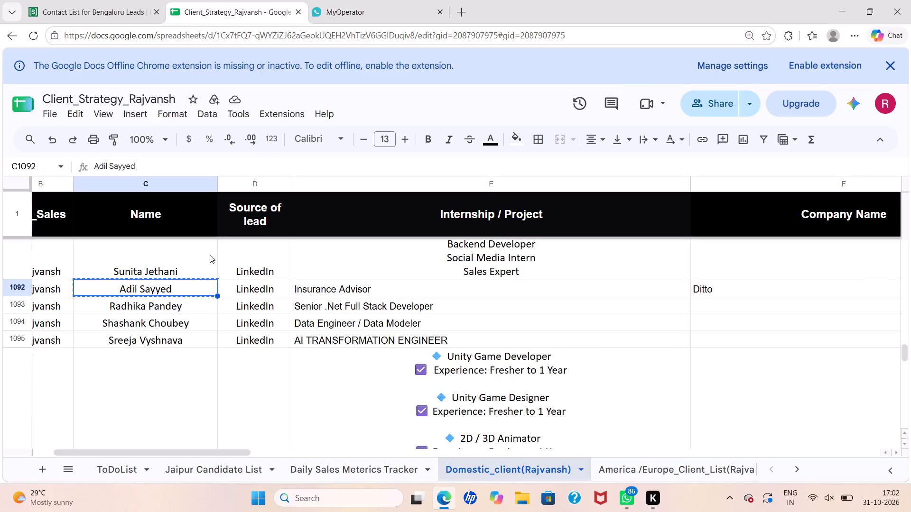
left_click(369, 266)
scroll(369, 266, "left", 3)
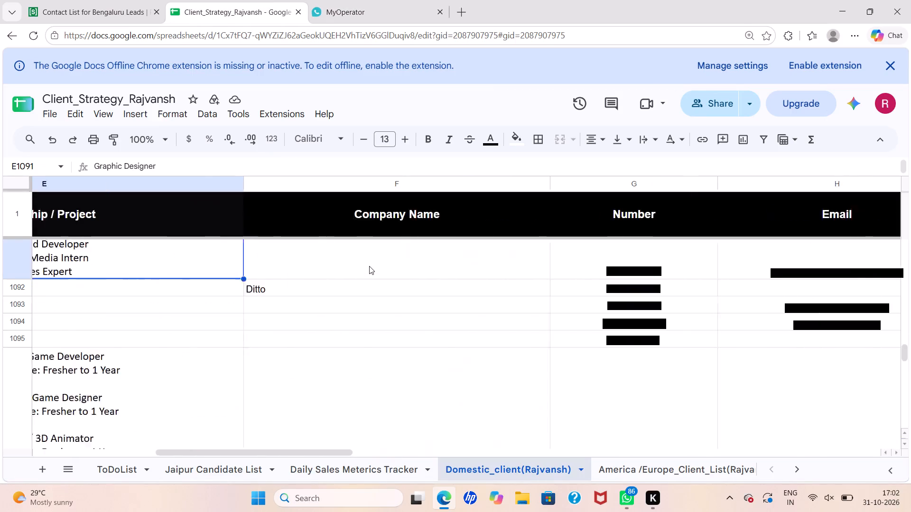
scroll(369, 266, "left", 6)
left_click(250, 255)
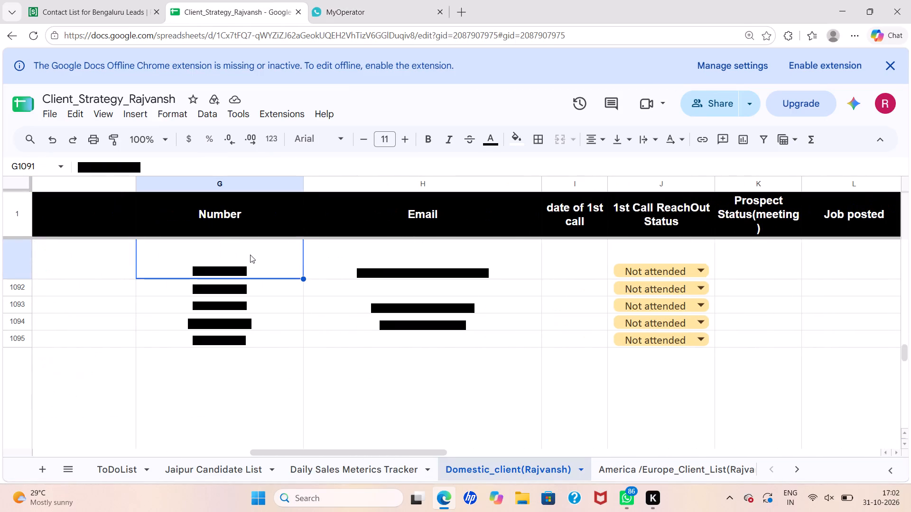
key("ctrl+c")
left_click(387, 0)
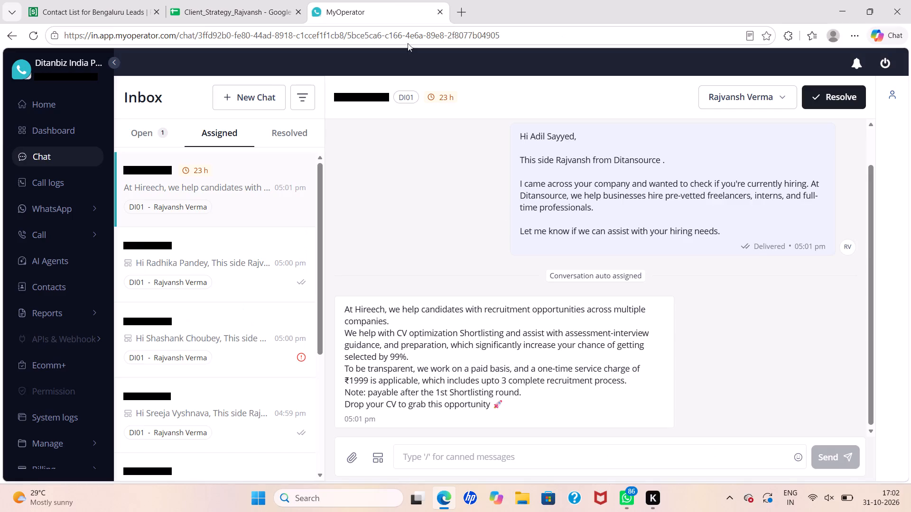
left_click(260, 99)
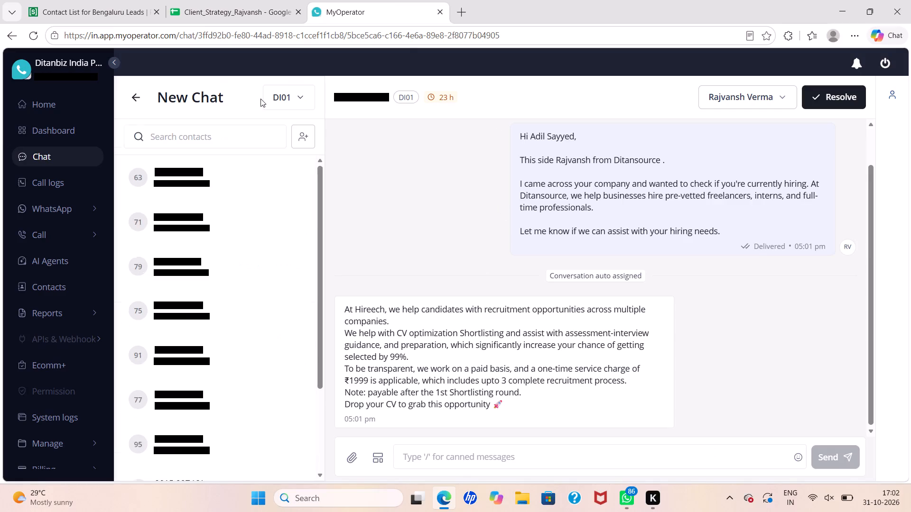
left_click(299, 133)
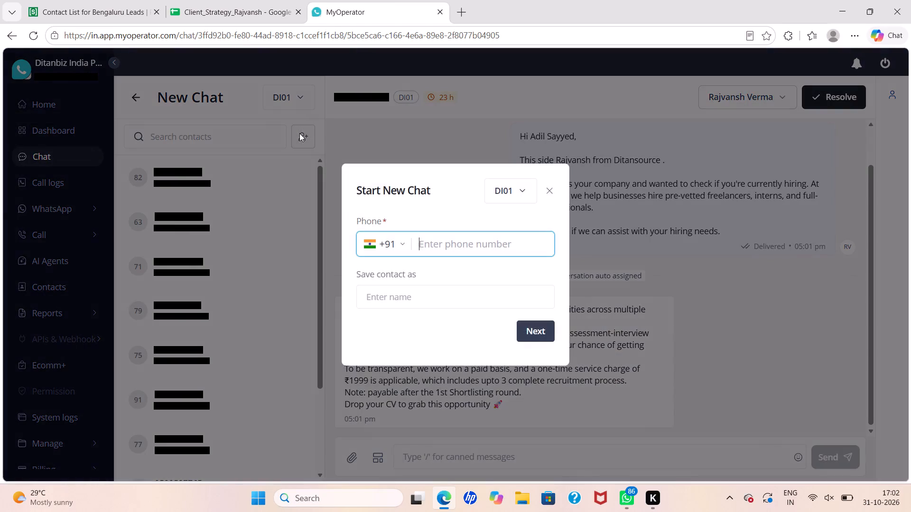
left_click(409, 295)
key("ctrl+v")
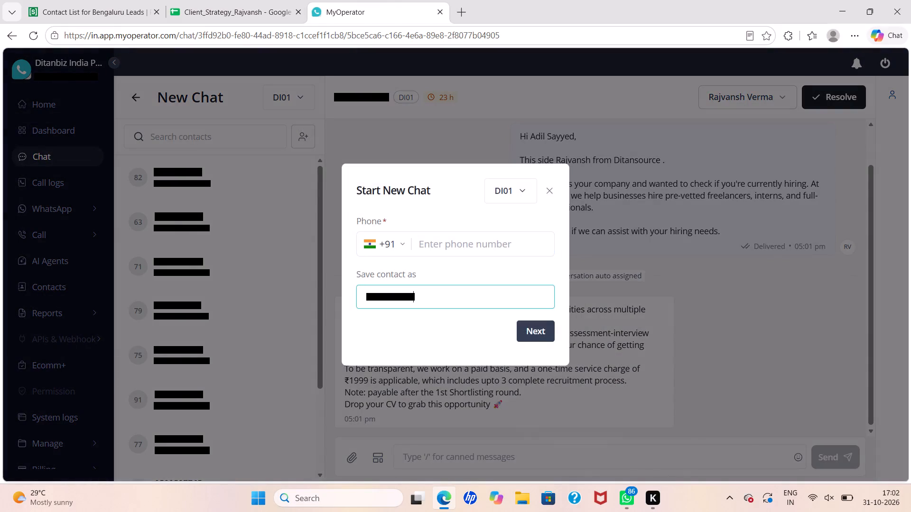
left_click(501, 241)
key("ctrl+v")
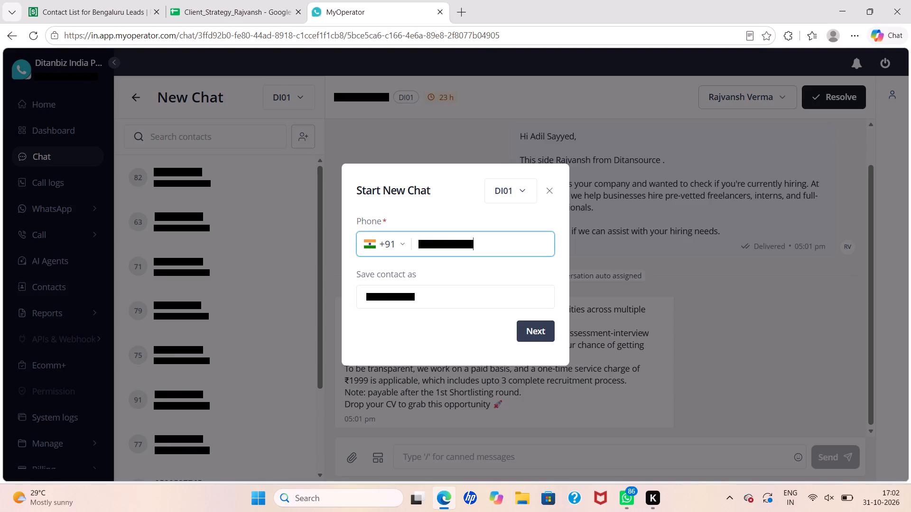
left_click(543, 333)
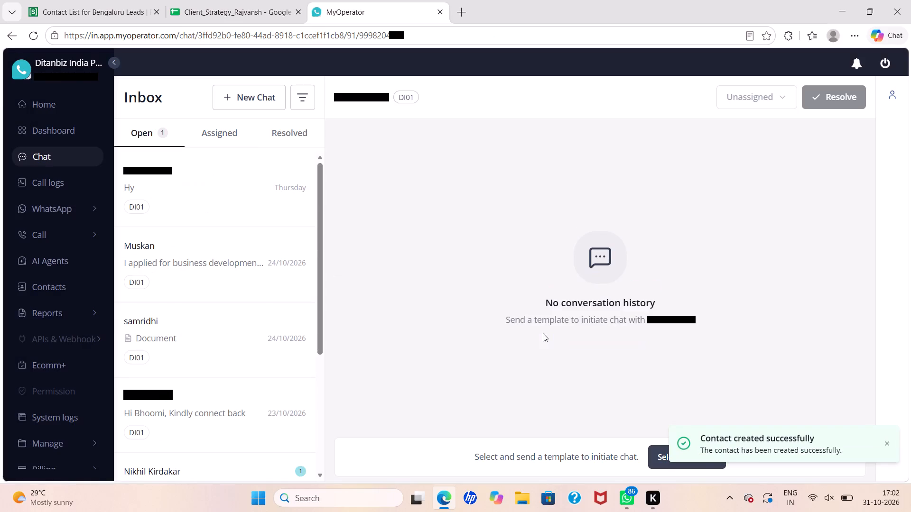
Choose the copy_new_client message template for the row 1091 lead's chat.
left_click(683, 455)
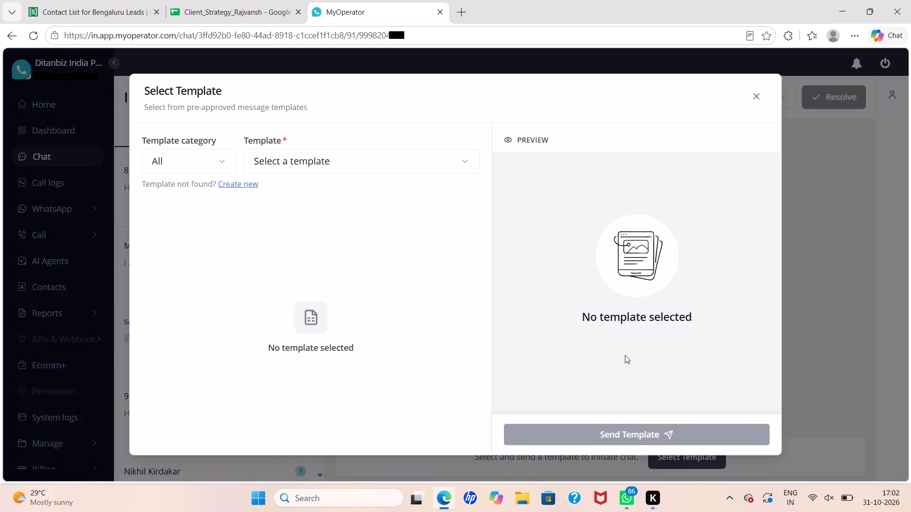
left_click(395, 157)
scroll(308, 347, "down", 3)
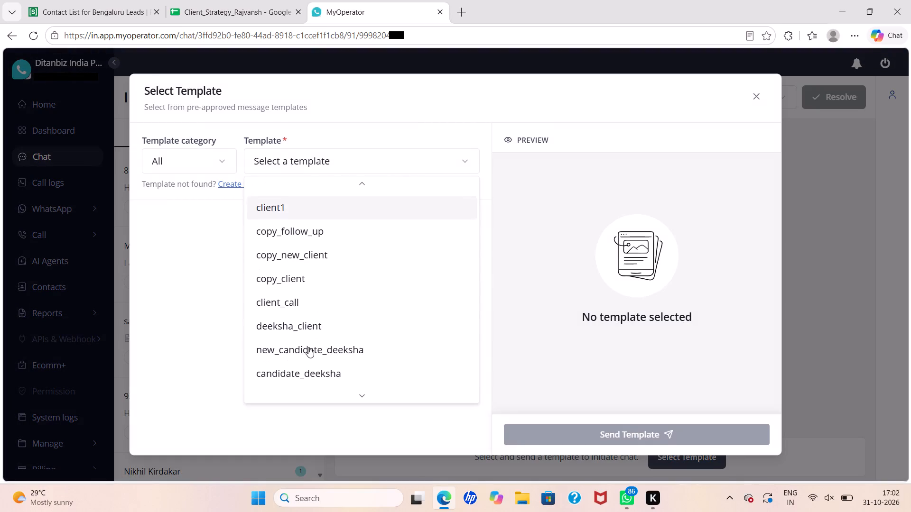
left_click(320, 256)
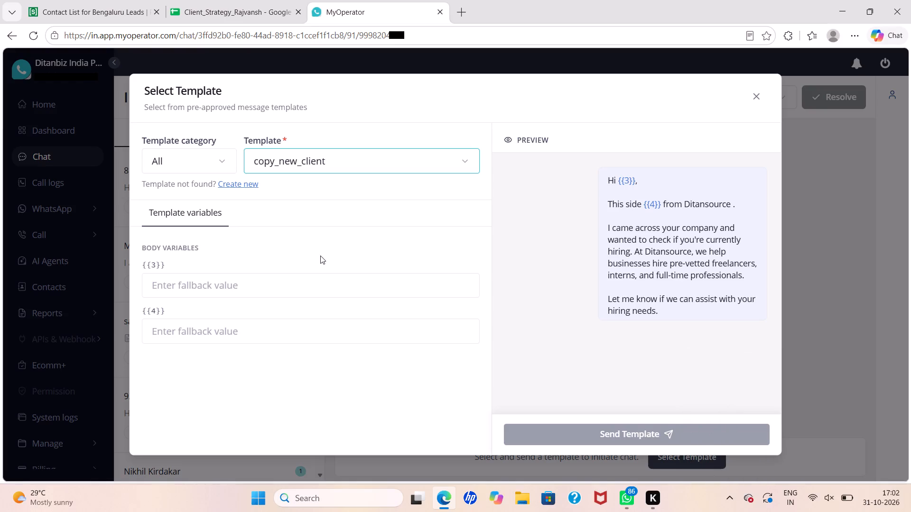
Fill template variable {{3}} with the lead's name copied from row 1091 of the Client_Strategy_Rajvansh spreadsheet.
left_click(287, 0)
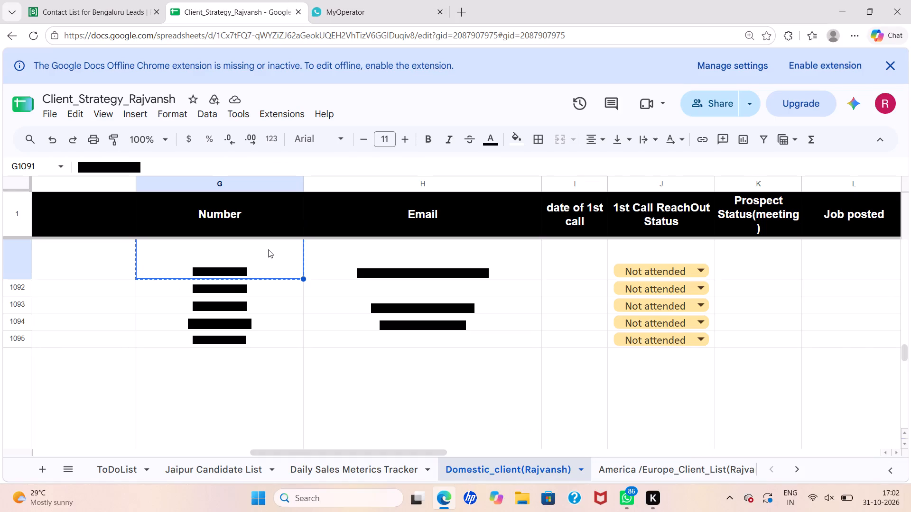
scroll(268, 249, "right", 9)
left_click(268, 249)
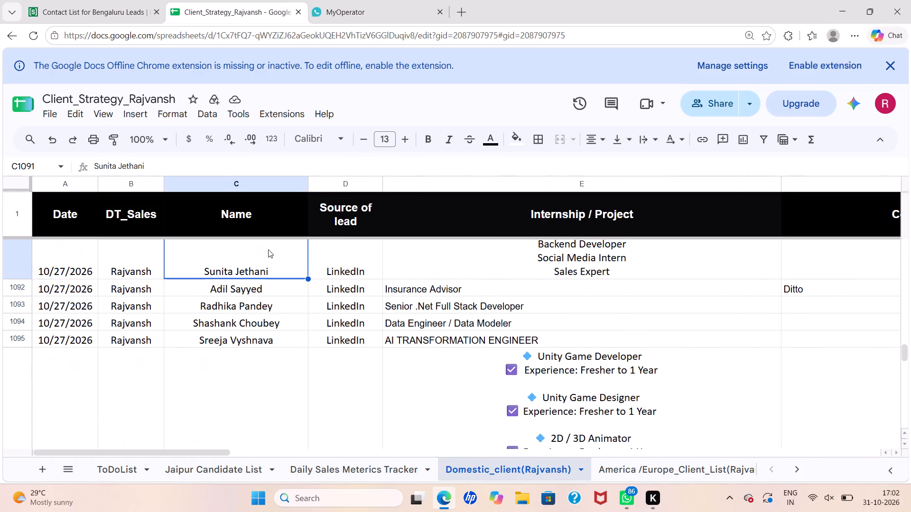
key("ctrl+c")
left_click(340, 0)
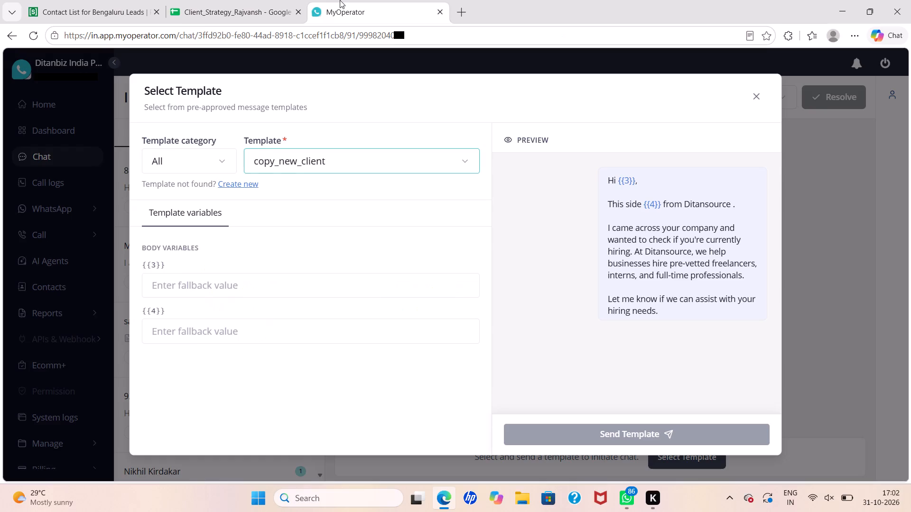
left_click(251, 280)
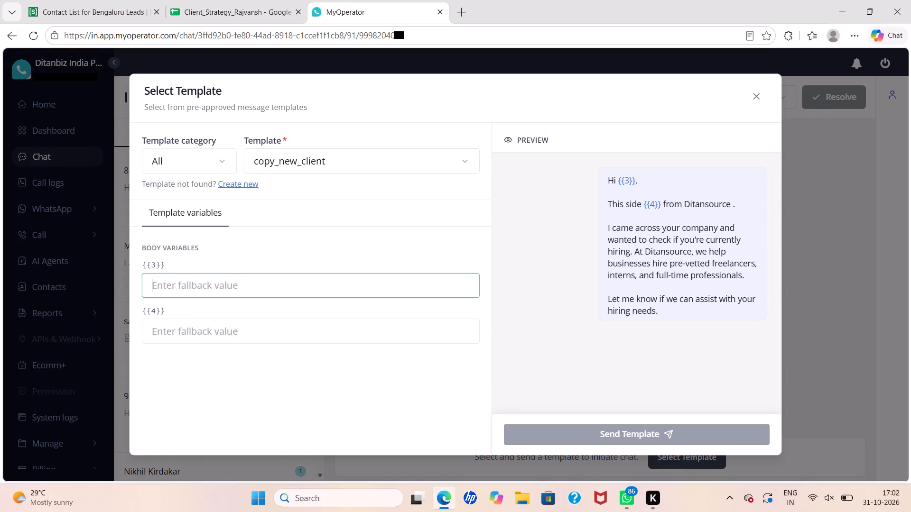
key("ctrl+v")
Fill template variable {{4}} with Rajvansh for the row 1091 lead's message.
left_click(238, 343)
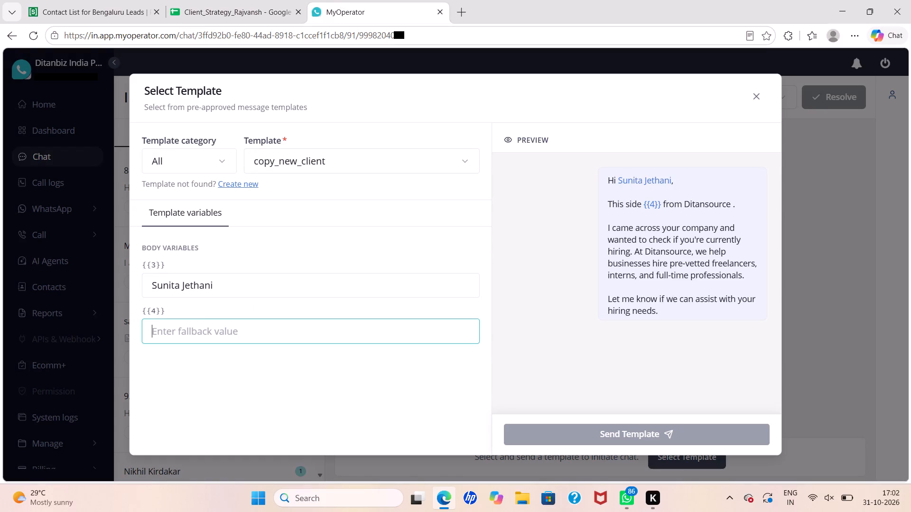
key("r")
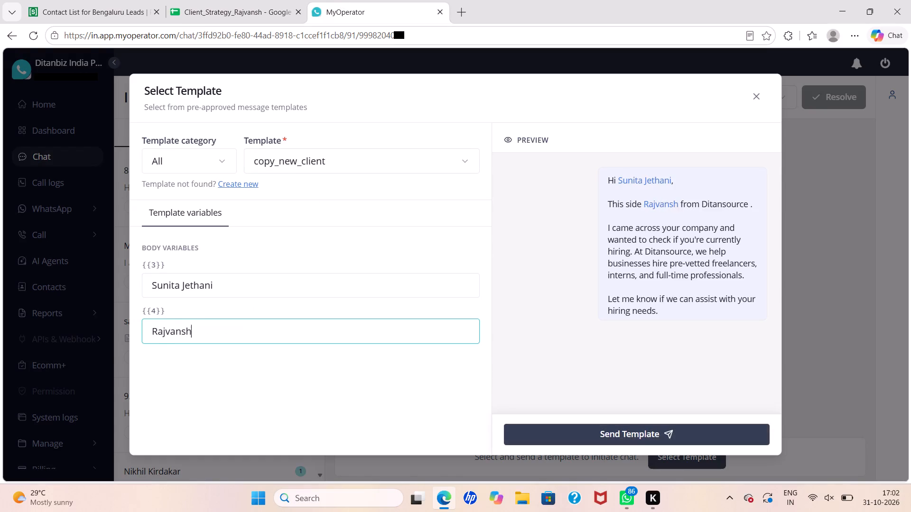
Send the filled-in copy_new_client template to the row 1091 lead.
key("Return")
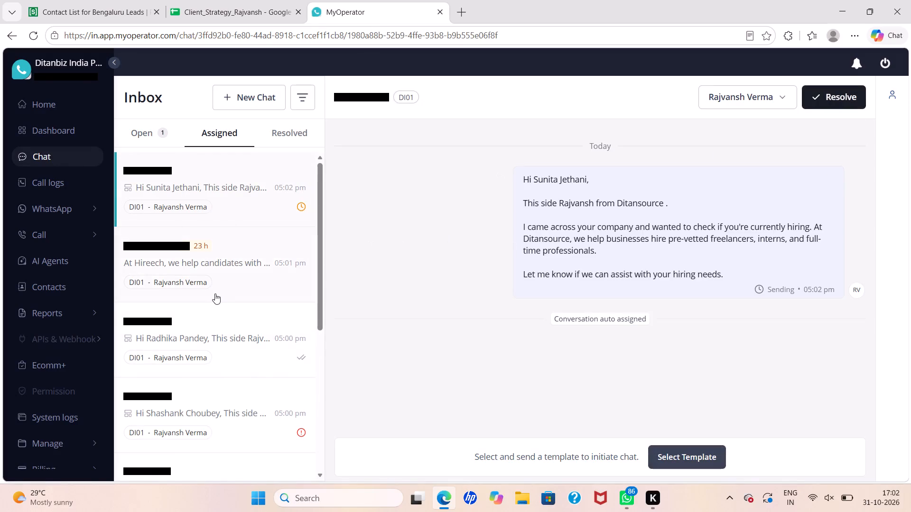
Review the template messages and delivery statuses of the assigned chats in the inbox.
scroll(215, 293, "down", 3)
scroll(215, 293, "up", 2)
scroll(236, 338, "down", 7)
scroll(236, 338, "up", 7)
scroll(236, 338, "down", 2)
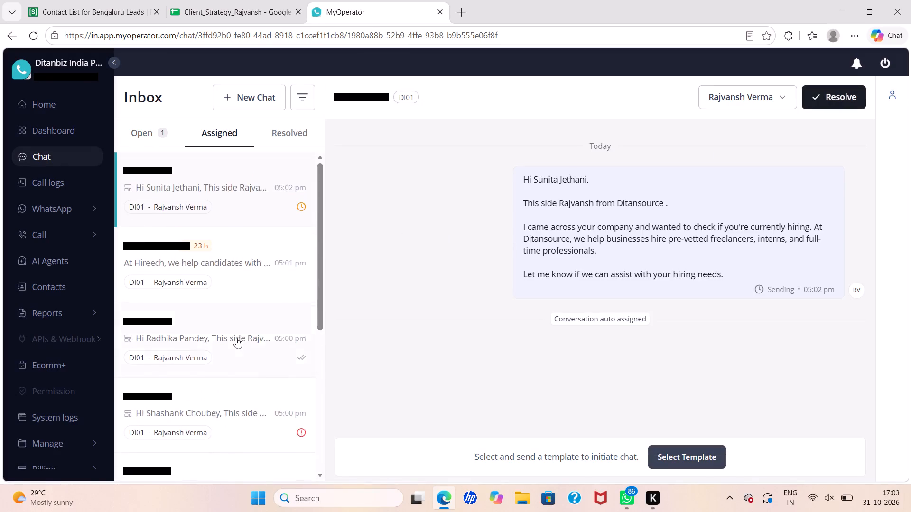
scroll(236, 338, "down", 4)
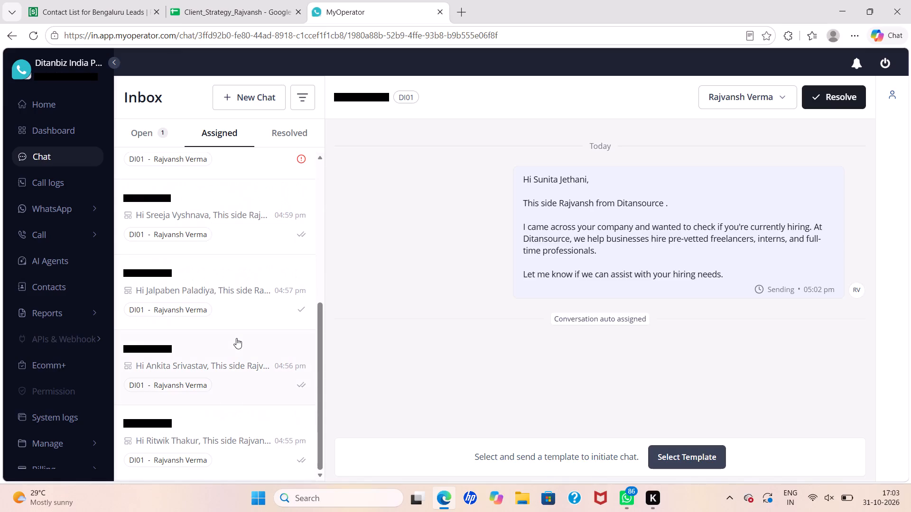
scroll(236, 338, "up", 4)
Examine the numbers and 1st Call ReachOut statuses of the leads around rows 1086 to 1108 in Client_Strategy.
left_click(225, 0)
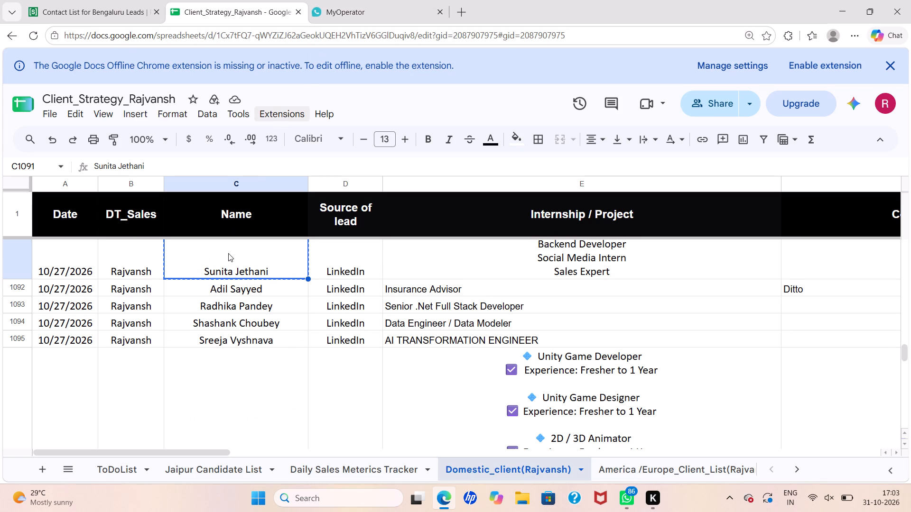
scroll(255, 288, "up", 2)
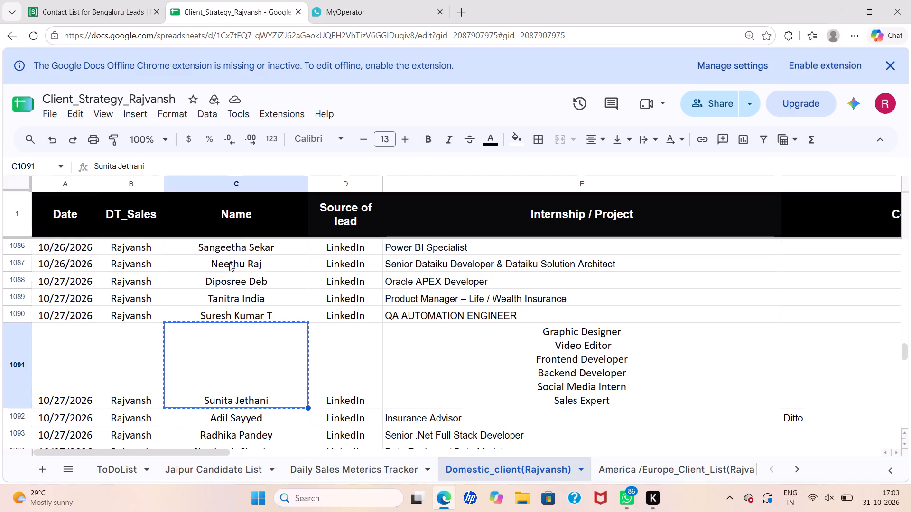
left_click(361, 313)
left_click(286, 311)
scroll(401, 316, "left", 3)
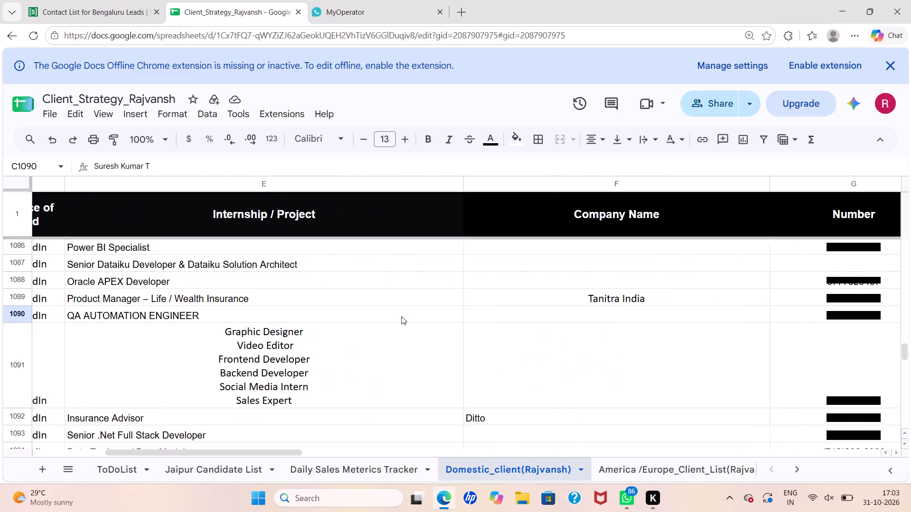
scroll(401, 316, "left", 3)
left_click(383, 318)
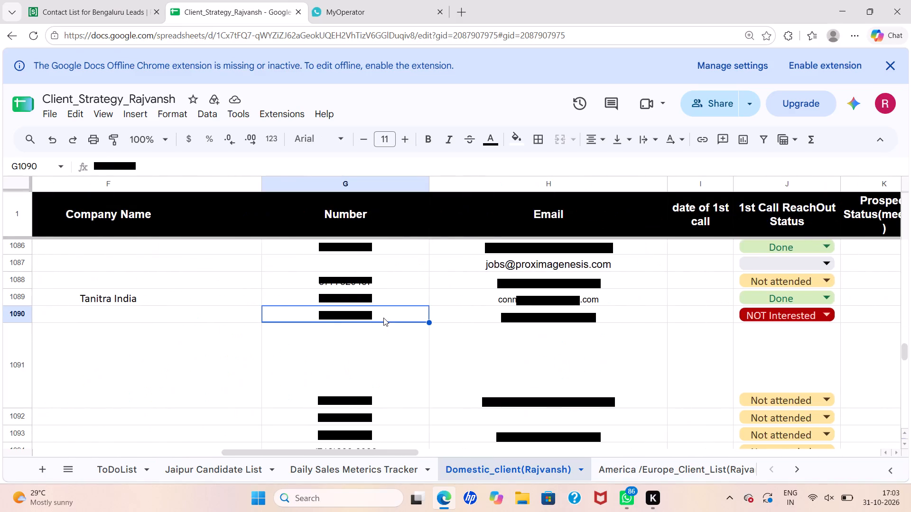
left_click(397, 297)
left_click(401, 280)
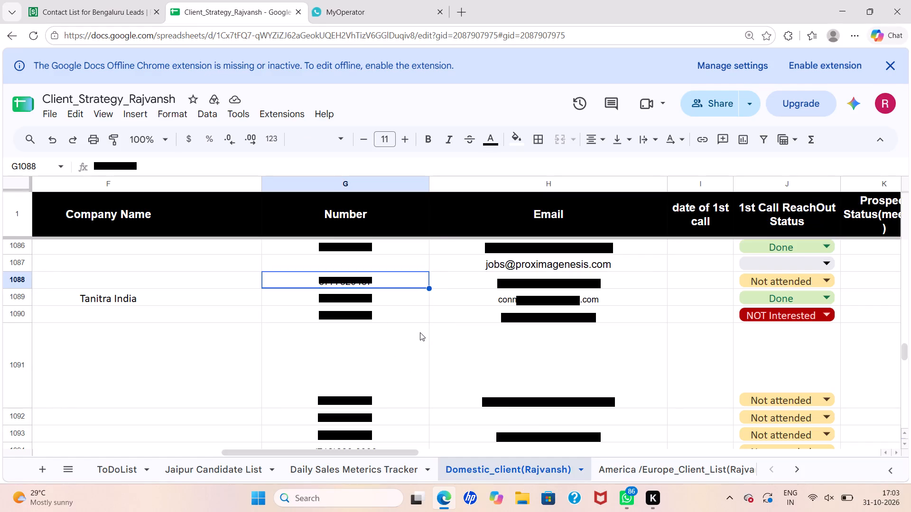
left_click(386, 322)
scroll(386, 322, "down", 1)
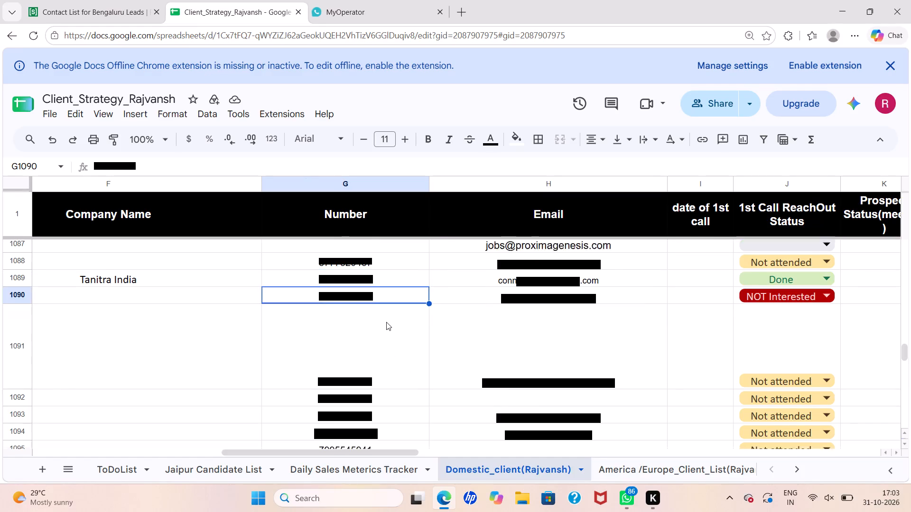
scroll(386, 322, "down", 2)
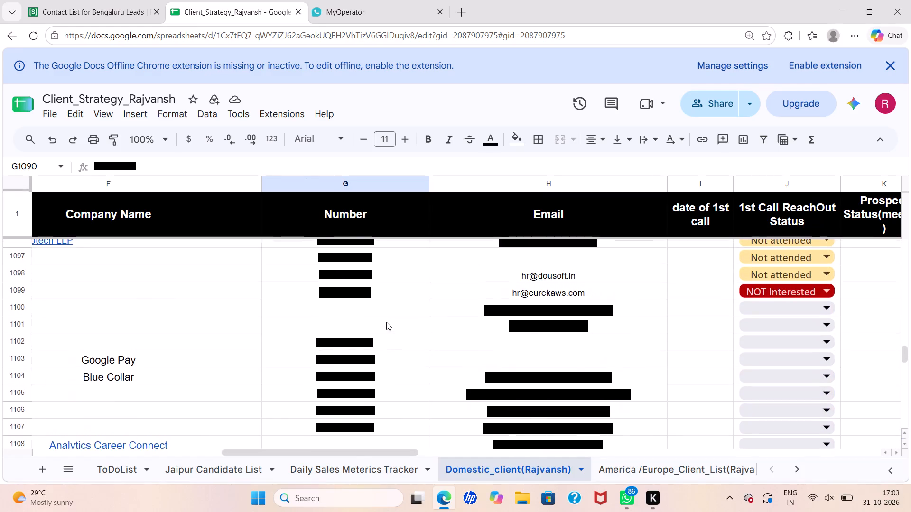
scroll(386, 322, "down", 1)
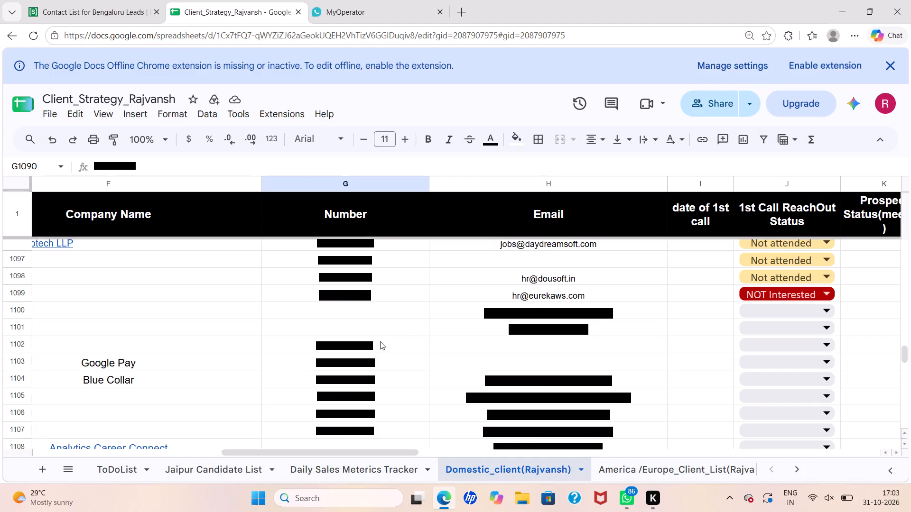
Copy the row 1102 lead's number from Client_Strategy and switch to MyOperator chat.
left_click(380, 341)
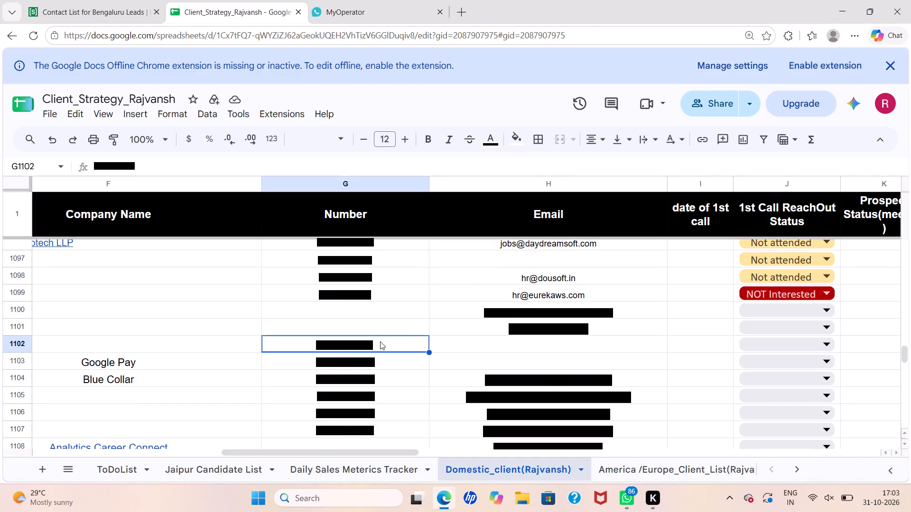
key("ctrl+c")
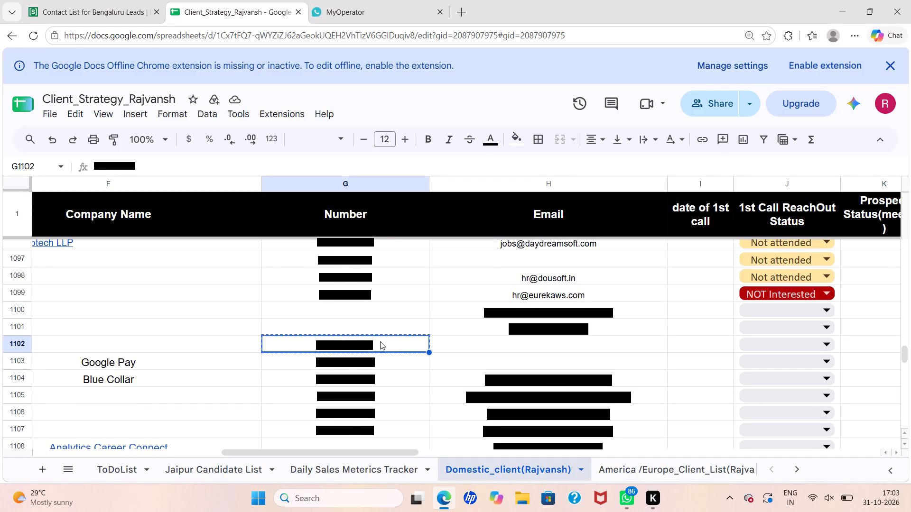
left_click(318, 0)
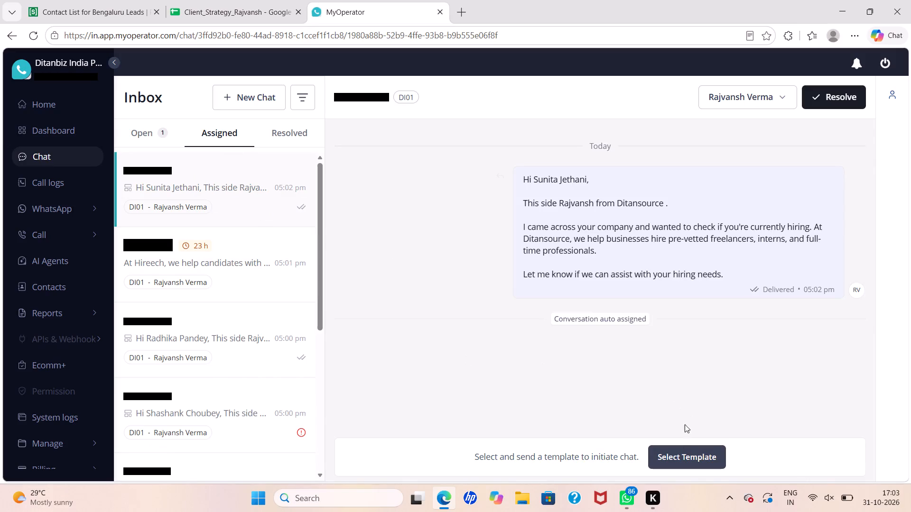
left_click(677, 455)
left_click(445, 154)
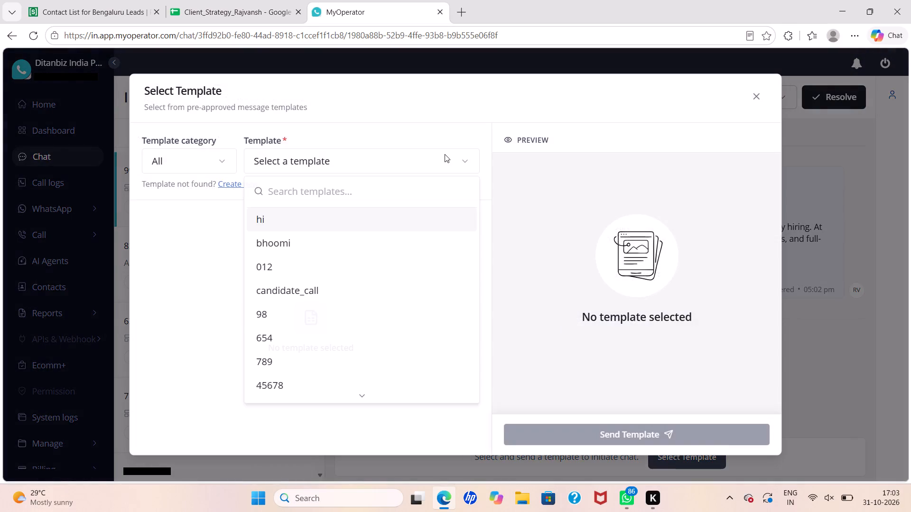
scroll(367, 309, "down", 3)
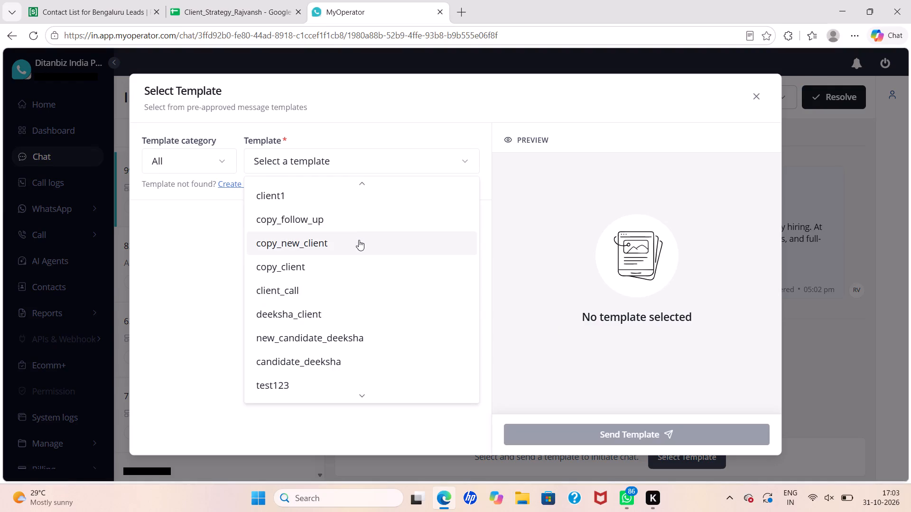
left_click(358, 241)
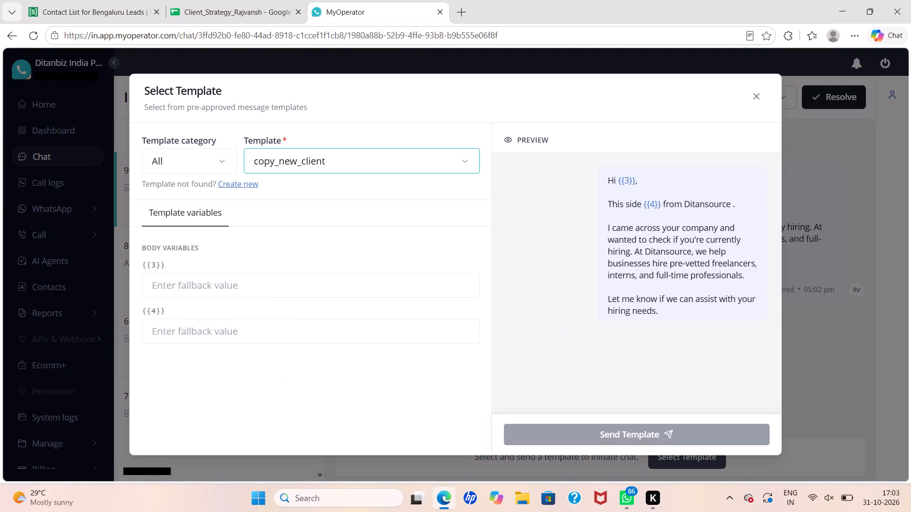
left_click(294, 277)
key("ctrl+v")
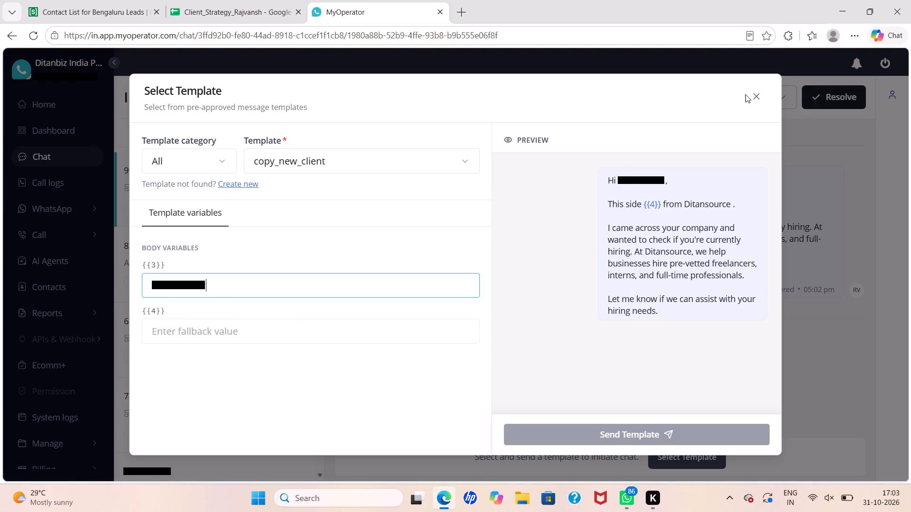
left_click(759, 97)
Create a new MyOperator chat for the row 1102 lead, using the copied number as both phone and contact name.
left_click(265, 102)
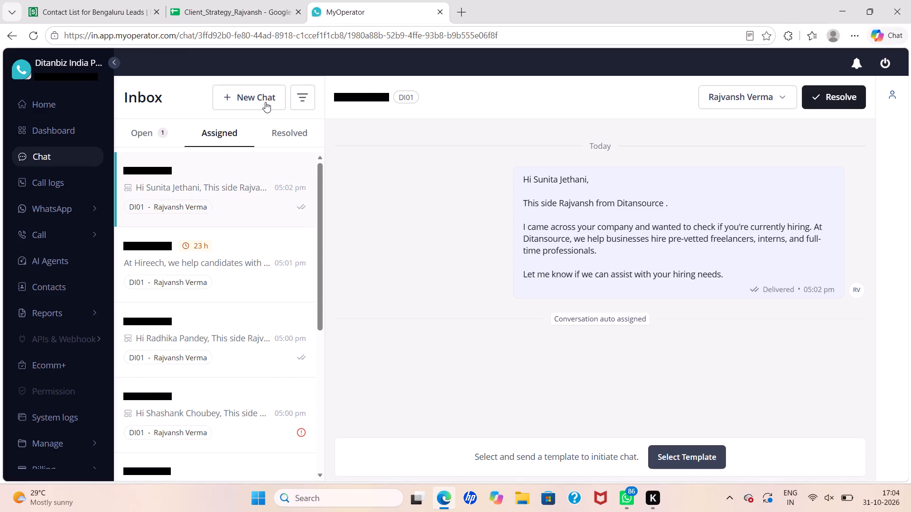
left_click(308, 135)
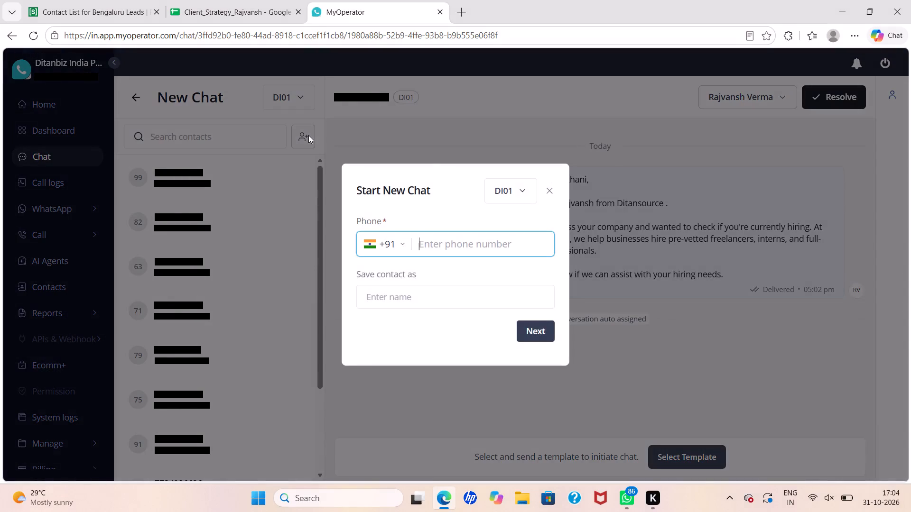
key("ctrl+v")
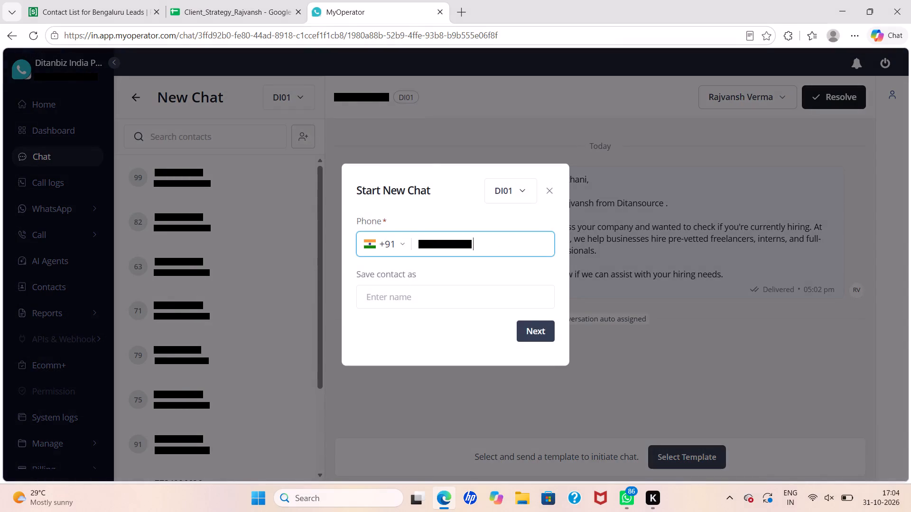
left_click(396, 290)
key("ctrl+v")
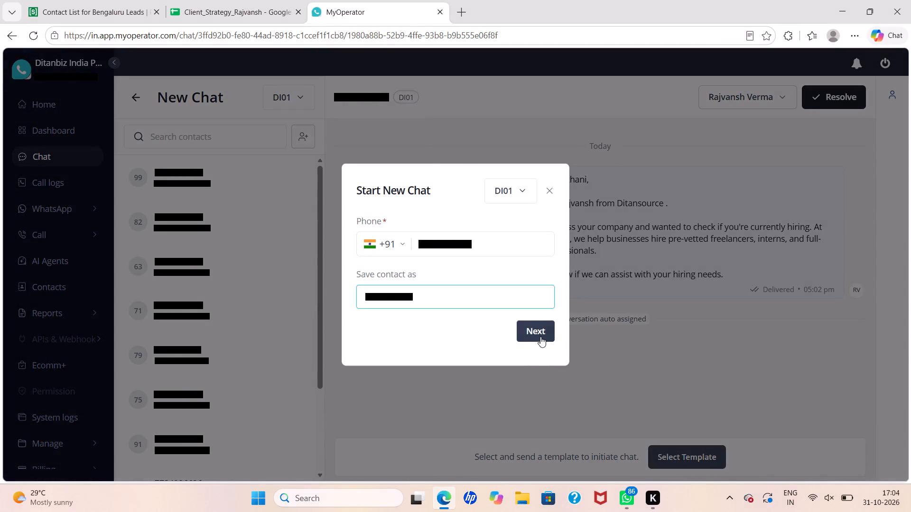
left_click(540, 337)
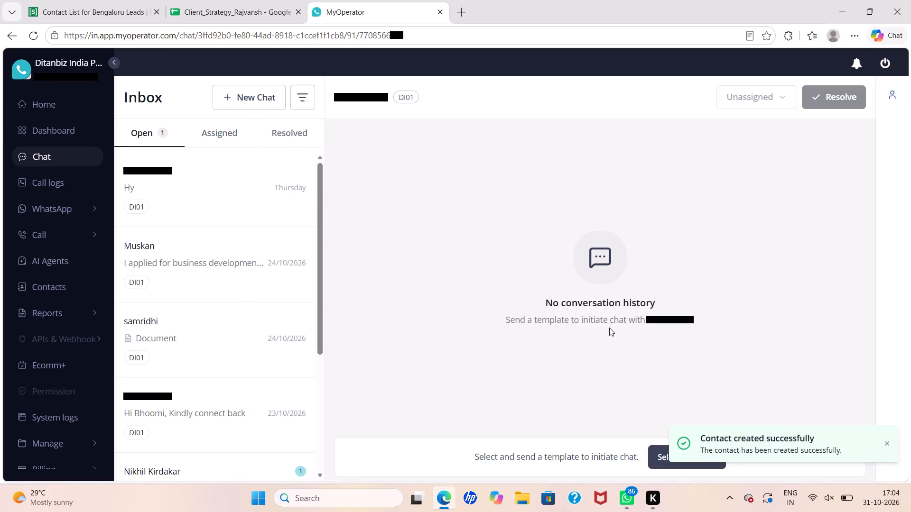
Choose the copy_new_client message template for the row 1102 lead's new chat.
left_click(649, 452)
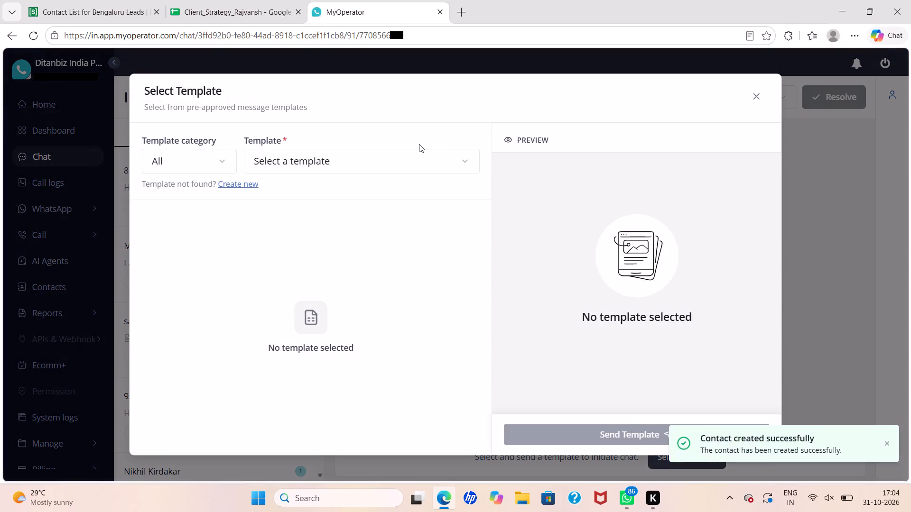
left_click(418, 155)
scroll(364, 301, "down", 2)
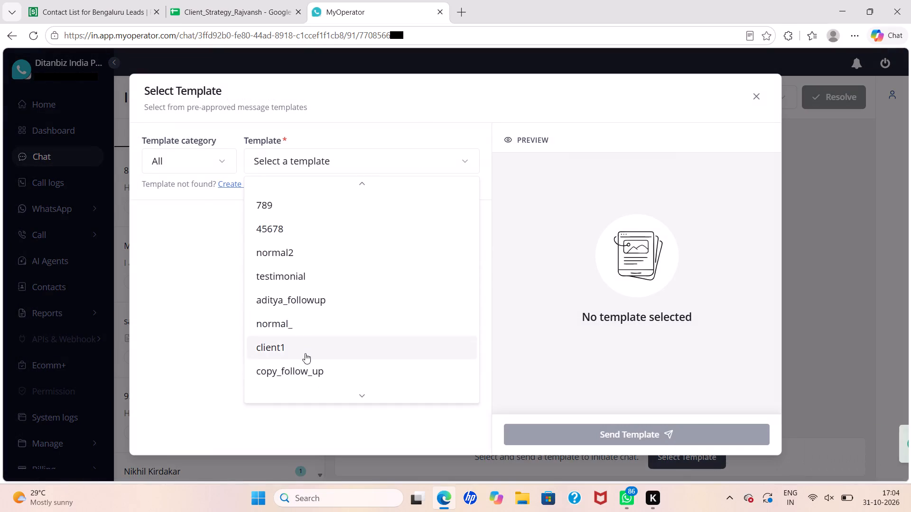
scroll(300, 363, "down", 1)
left_click(300, 363)
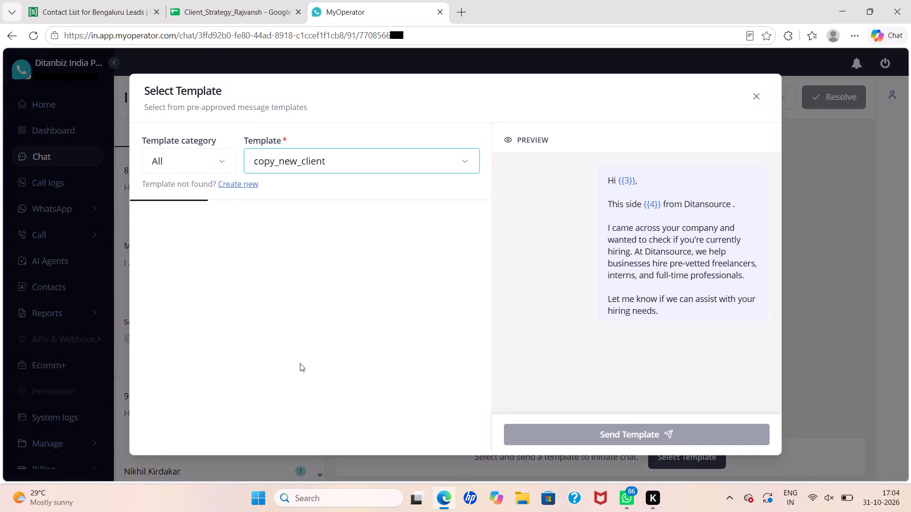
Fill template variable {{3}} with the row 1102 lead's name copied from the Name column in Client_Strategy.
left_click(329, 281)
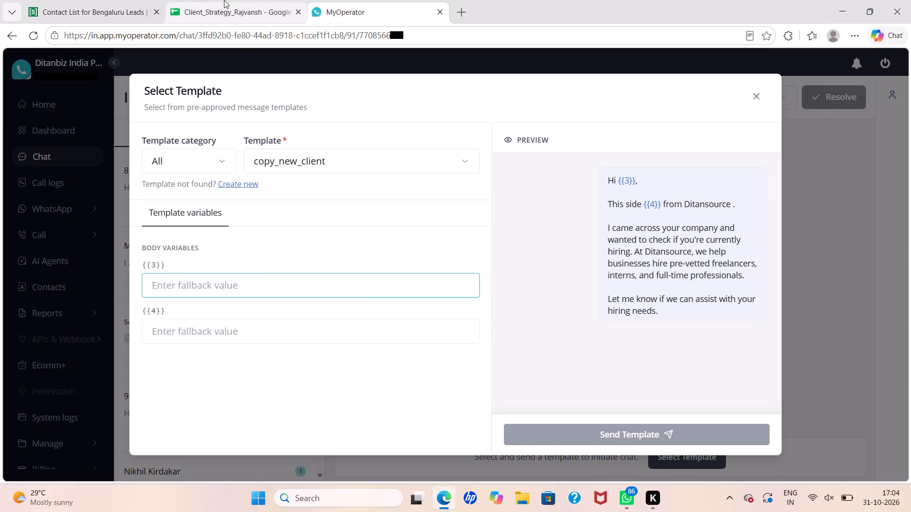
left_click(224, 0)
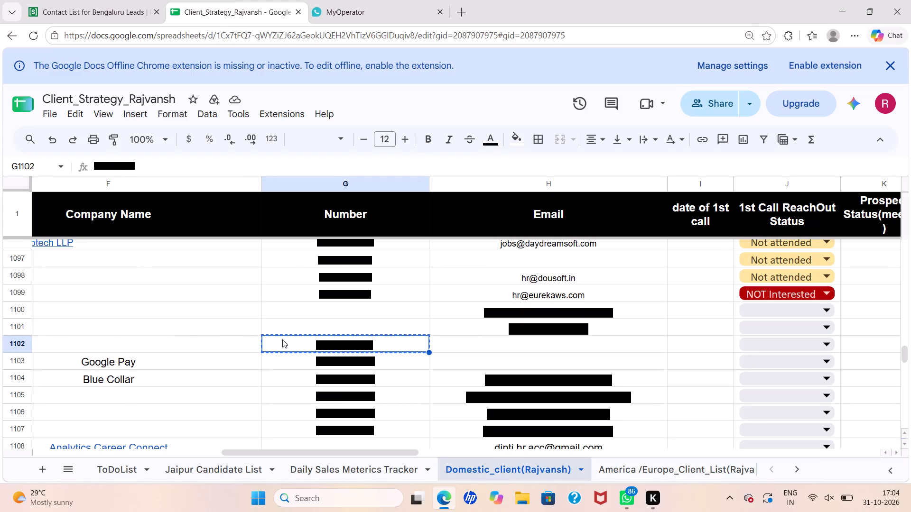
scroll(282, 339, "right", 5)
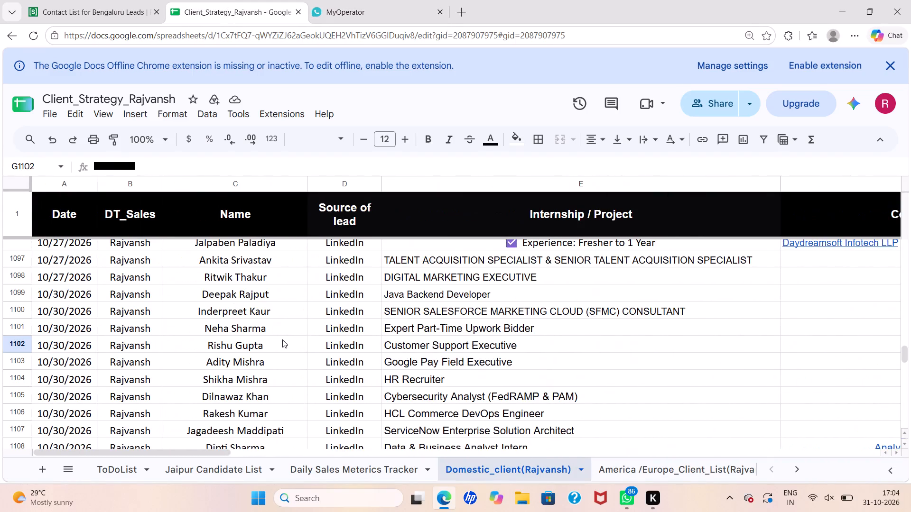
left_click(282, 339)
key("ctrl+c")
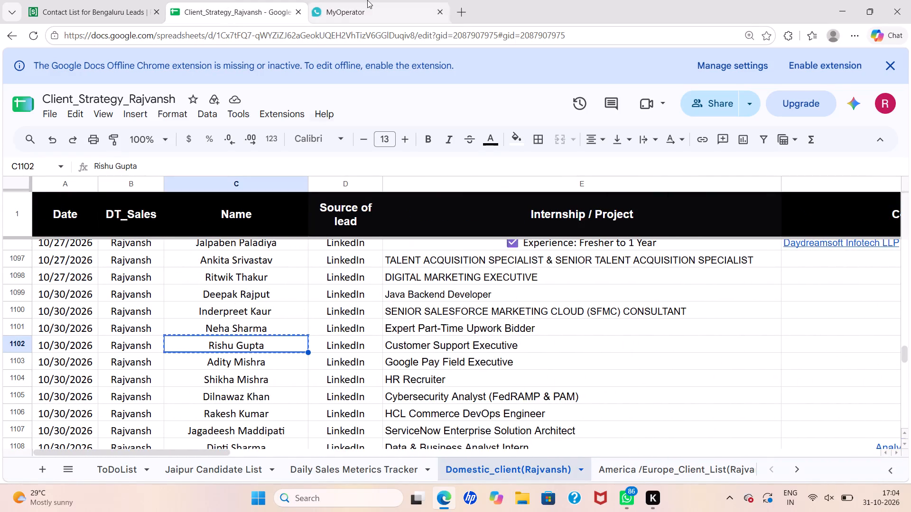
left_click(367, 0)
key("ctrl+v")
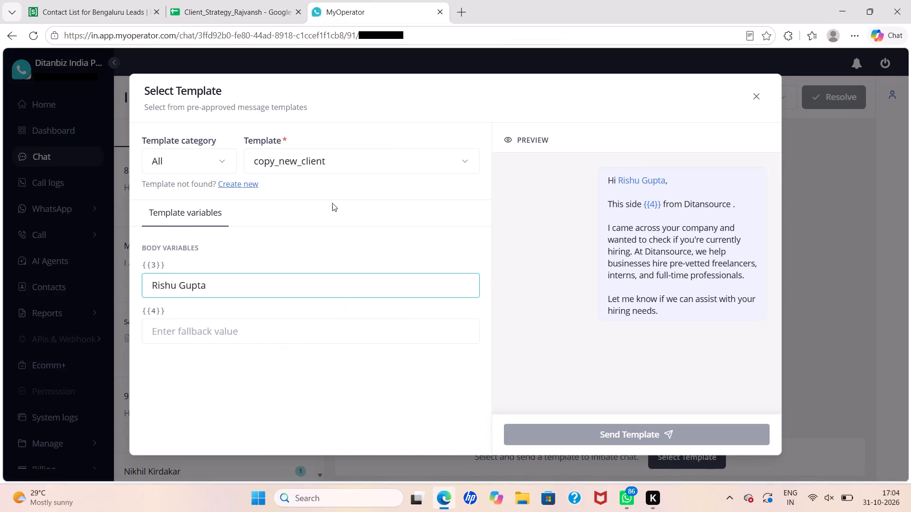
Set template variable {{4}} to Rajvansh and send the template message to the row 1102 lead.
left_click(251, 322)
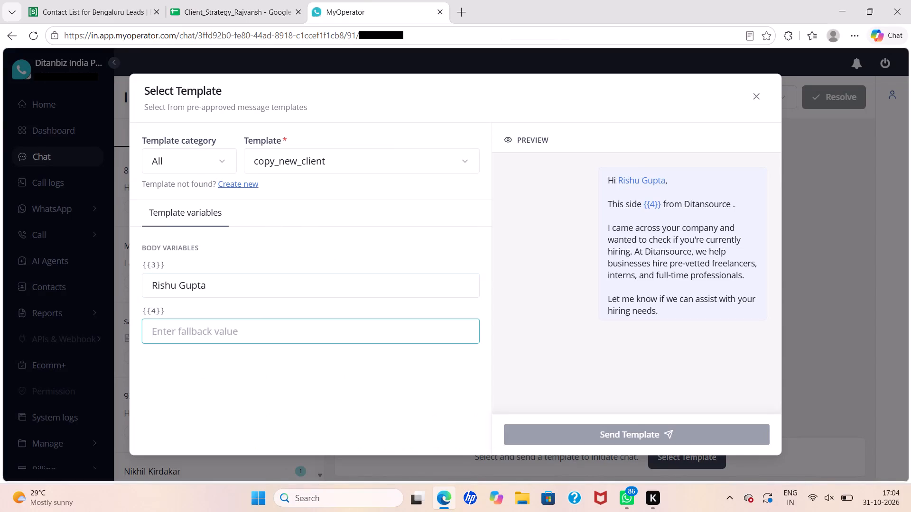
key("r")
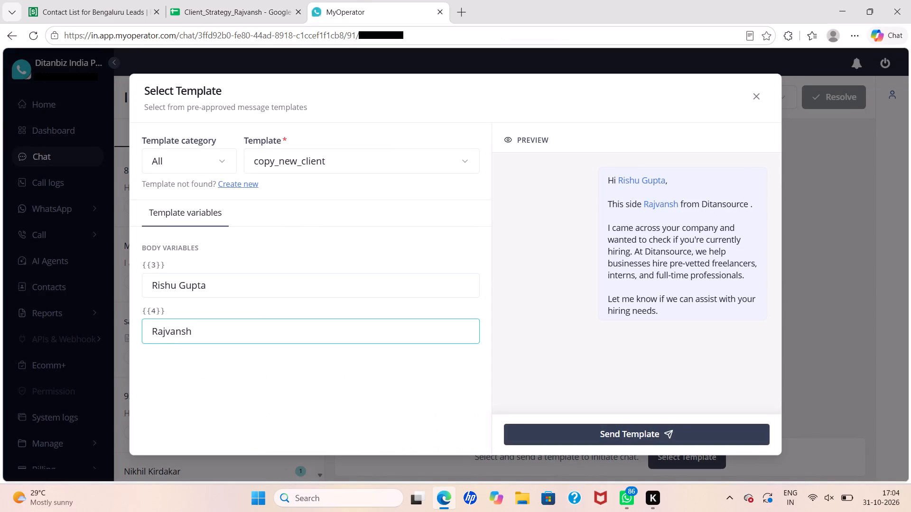
key("Return")
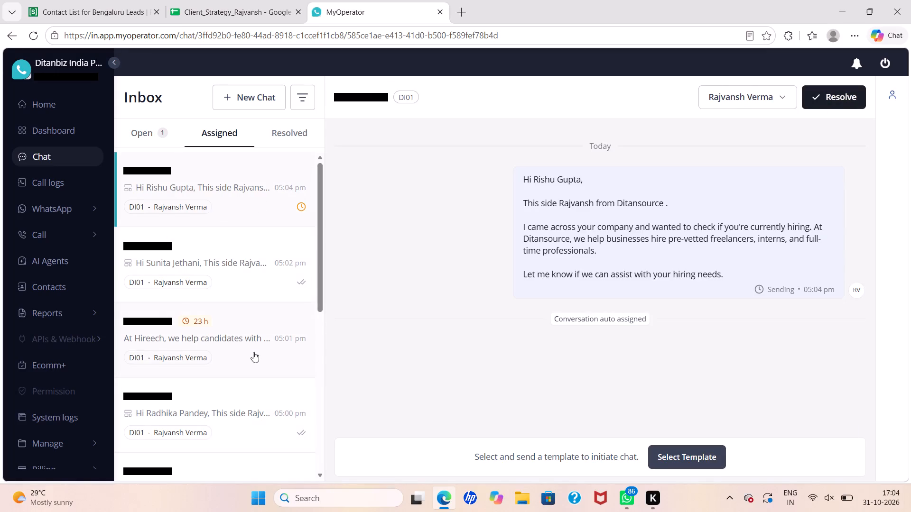
Review the recent template messages and delivery statuses in the assigned chats list.
scroll(253, 352, "down", 1)
scroll(249, 394, "down", 1)
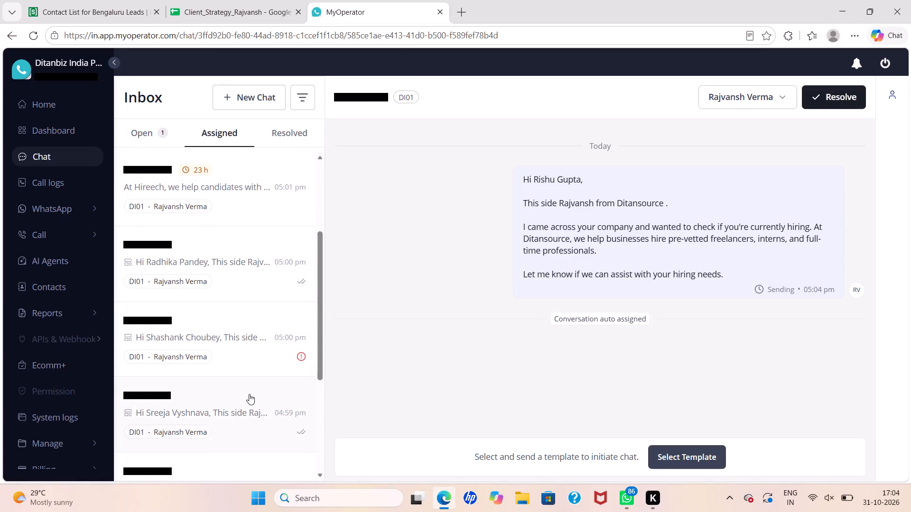
scroll(248, 399, "down", 3)
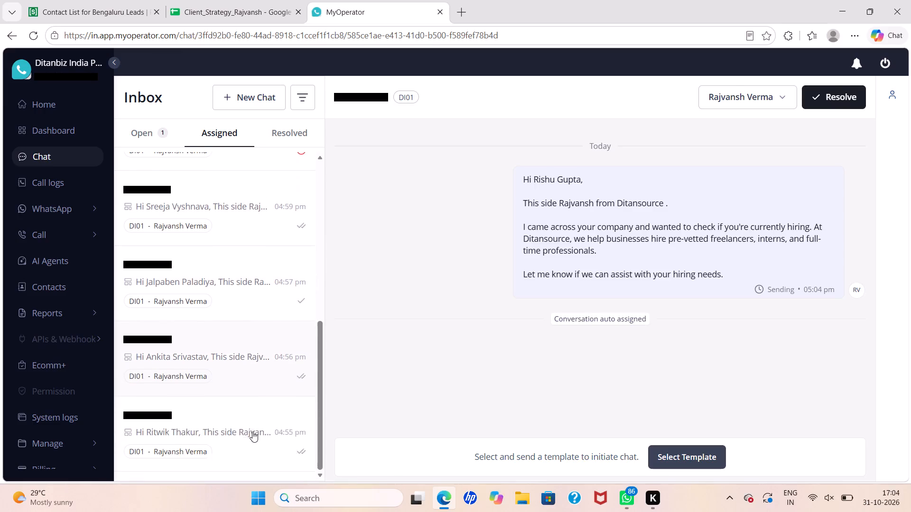
scroll(252, 431, "up", 4)
scroll(258, 336, "up", 6)
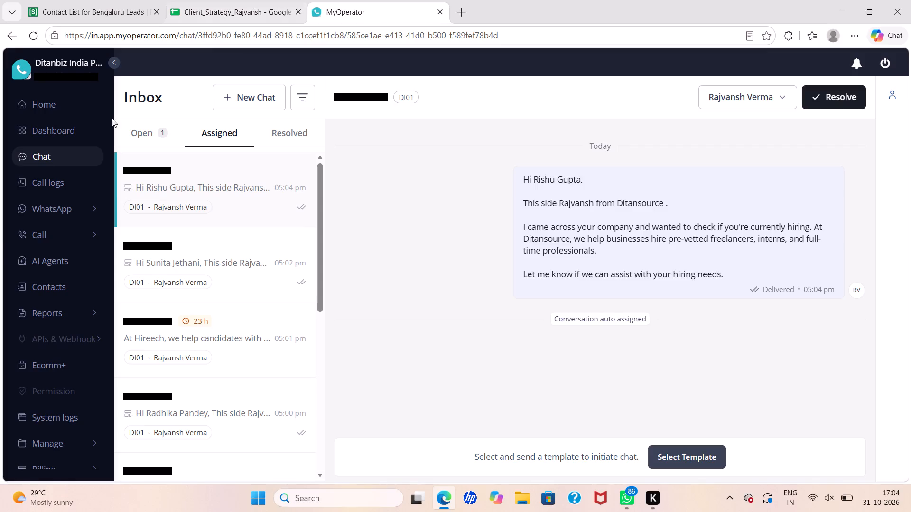
Examine the MyOperator dashboard's department, user, region and traffic figures.
left_click(26, 137)
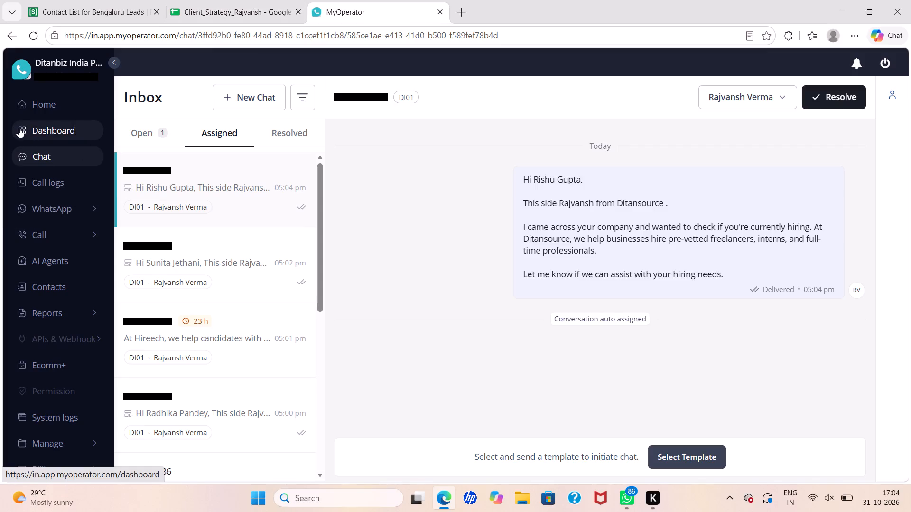
left_click(19, 128)
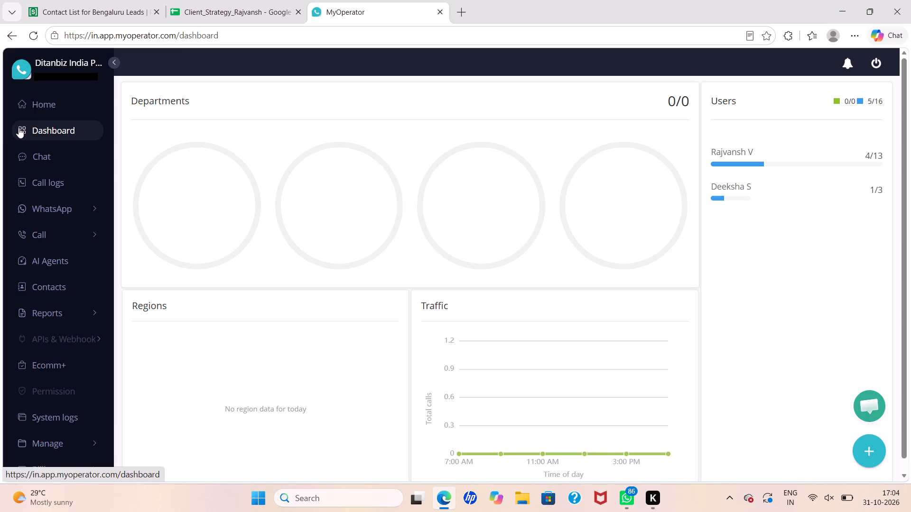
scroll(194, 279, "up", 1)
scroll(229, 327, "down", 2)
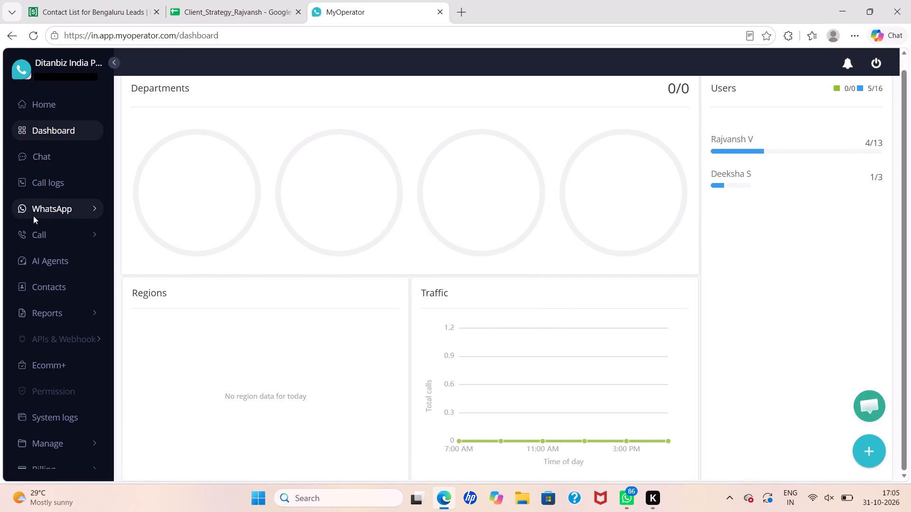
left_click(21, 232)
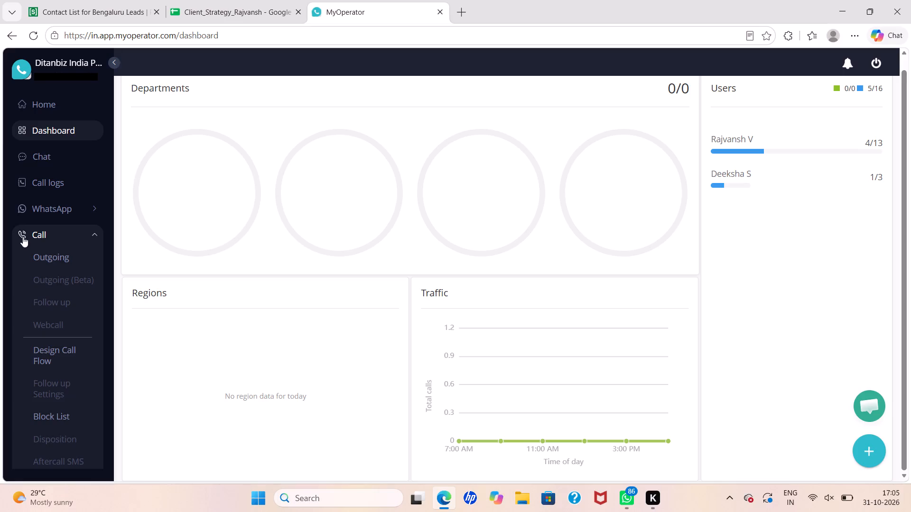
left_click(23, 236)
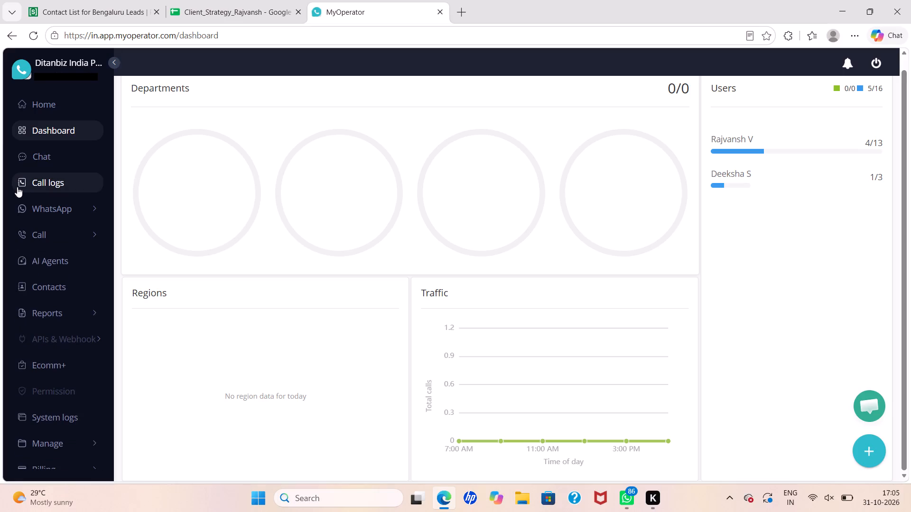
Open the Call Reports overview and examine the incoming calls report.
left_click(26, 311)
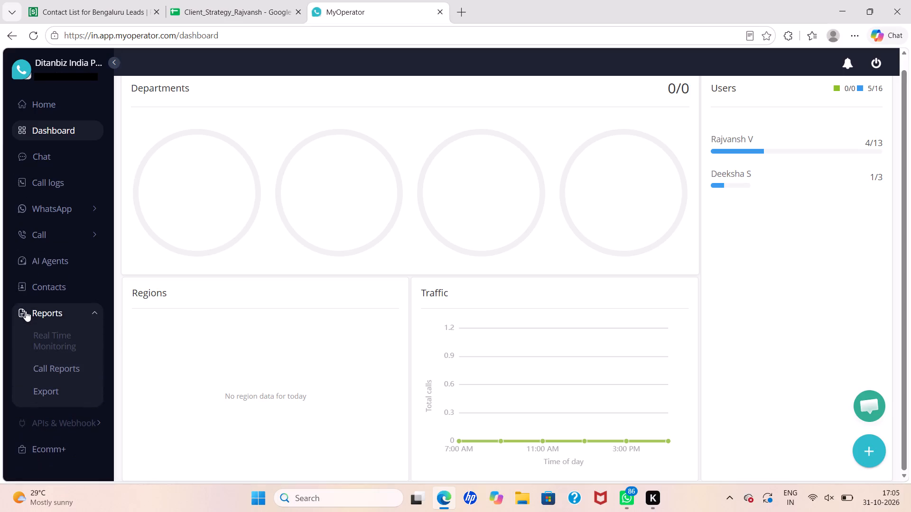
left_click(35, 363)
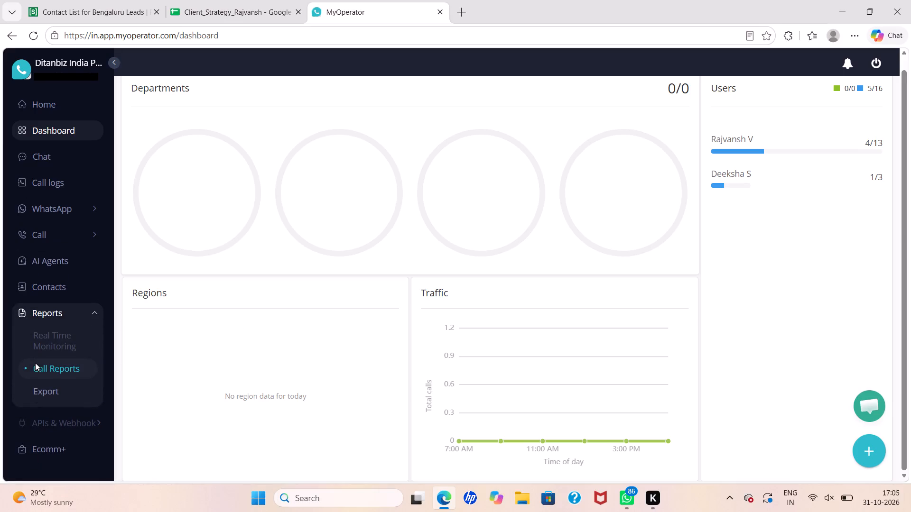
left_click(31, 369)
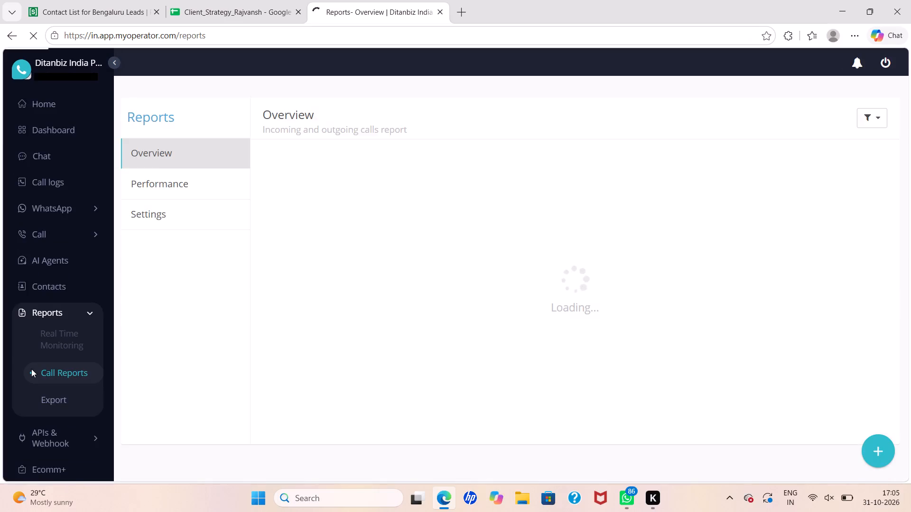
scroll(269, 292, "down", 1)
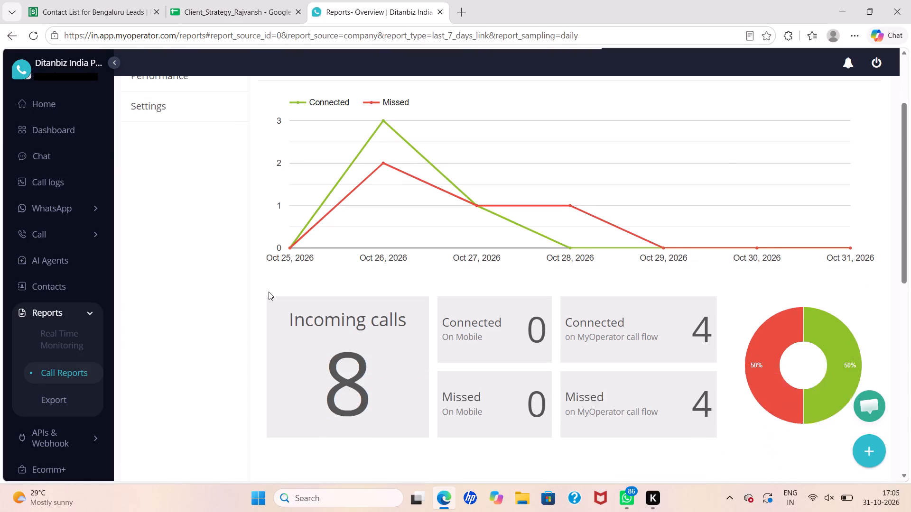
scroll(269, 292, "down", 2)
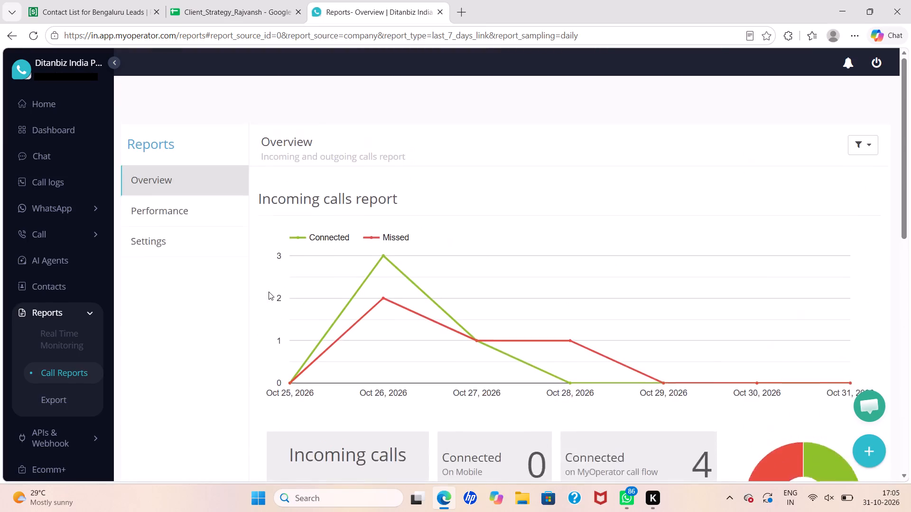
left_click(166, 182)
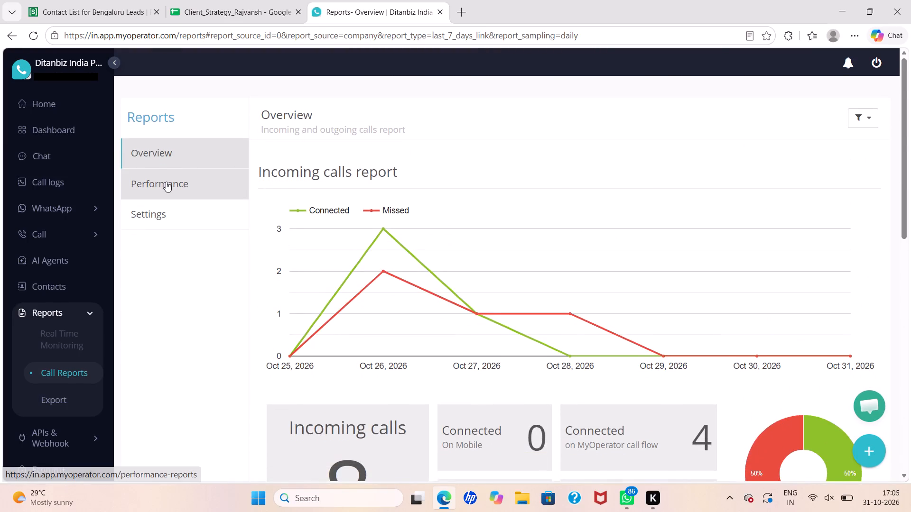
left_click(167, 155)
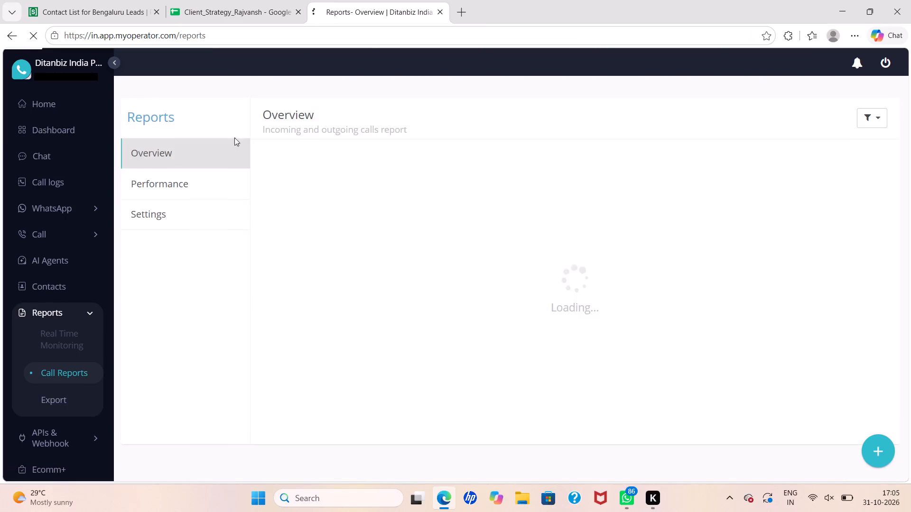
Filter the calls report overview to the This quarter period.
left_click(858, 116)
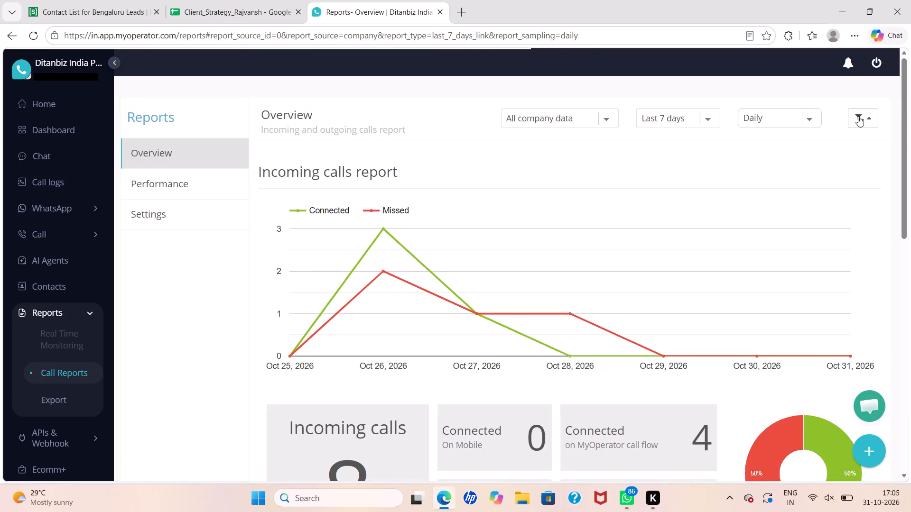
left_click(694, 118)
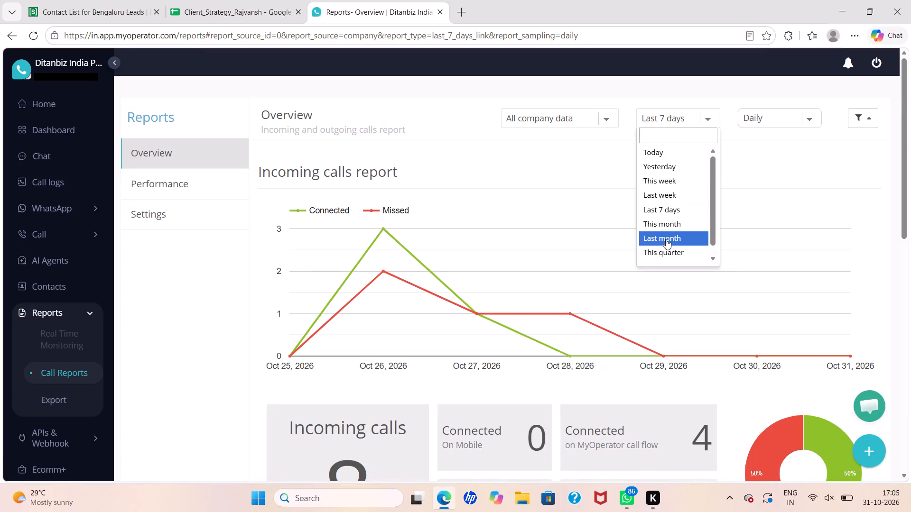
scroll(667, 242, "down", 1)
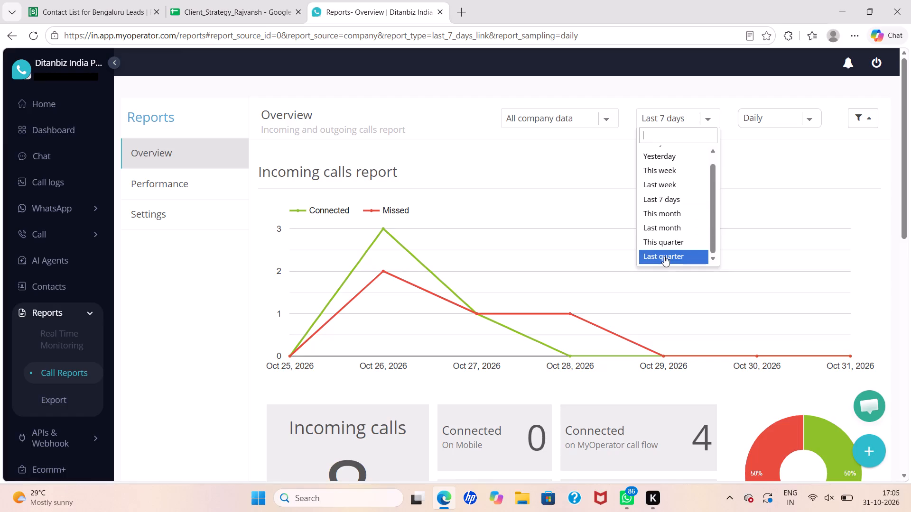
left_click(664, 242)
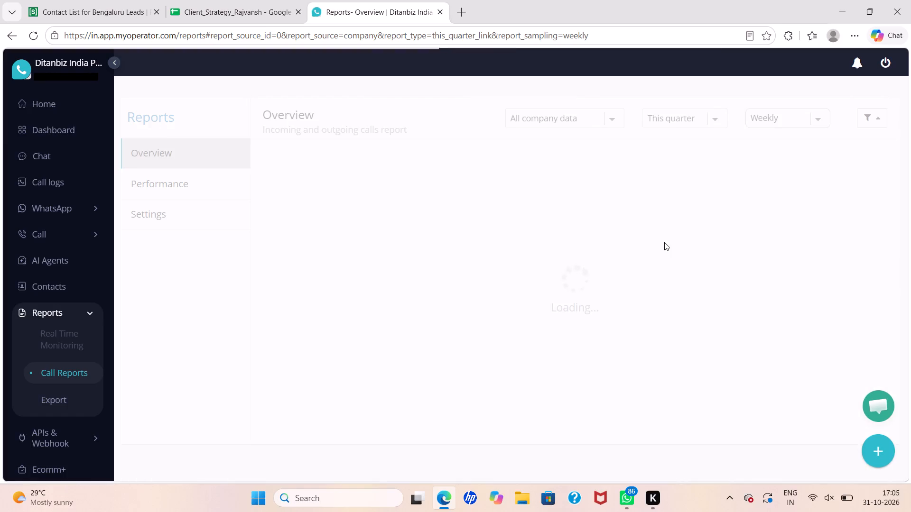
Filter the quarterly call report to the user Rajvansh and examine the incoming and outgoing calls.
left_click(603, 116)
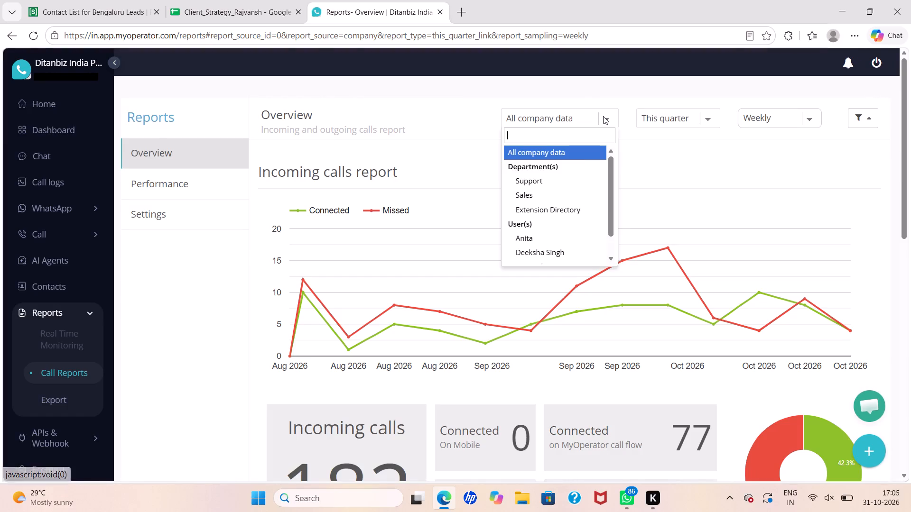
scroll(533, 240, "down", 1)
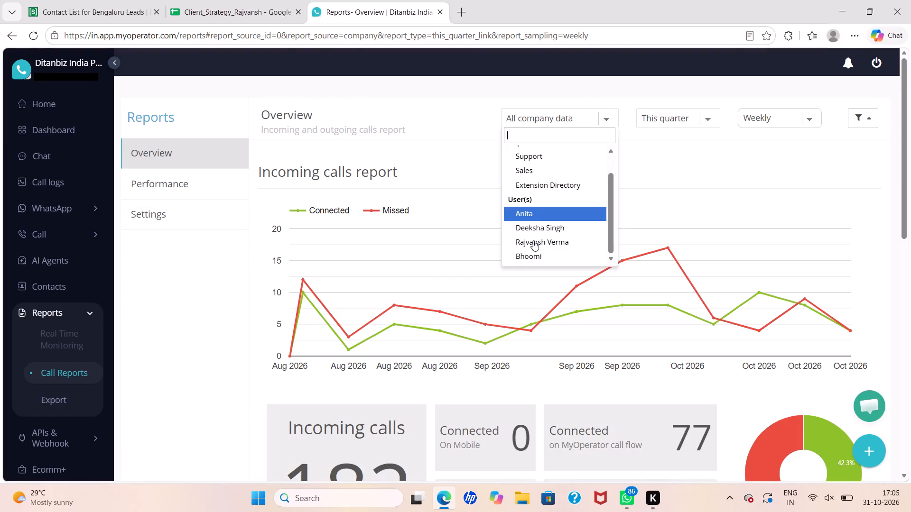
left_click(531, 243)
scroll(531, 243, "down", 2)
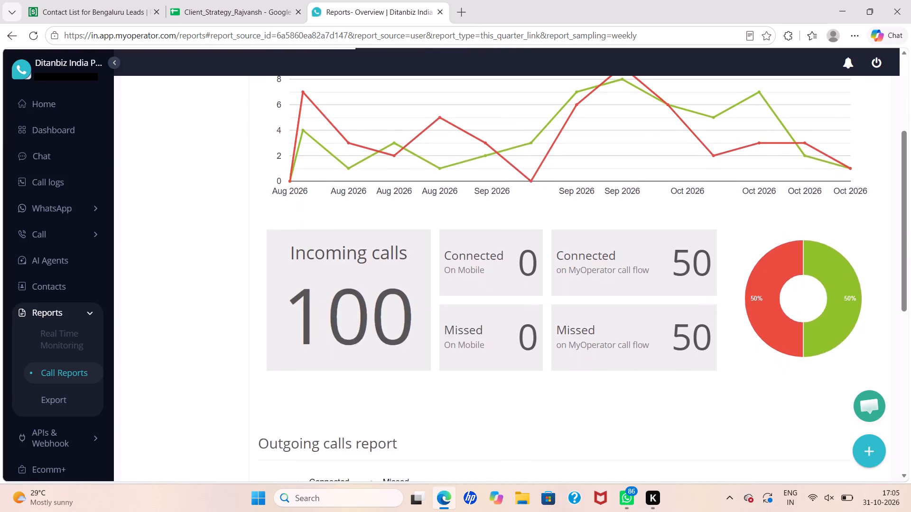
scroll(531, 243, "down", 3)
scroll(531, 243, "up", 2)
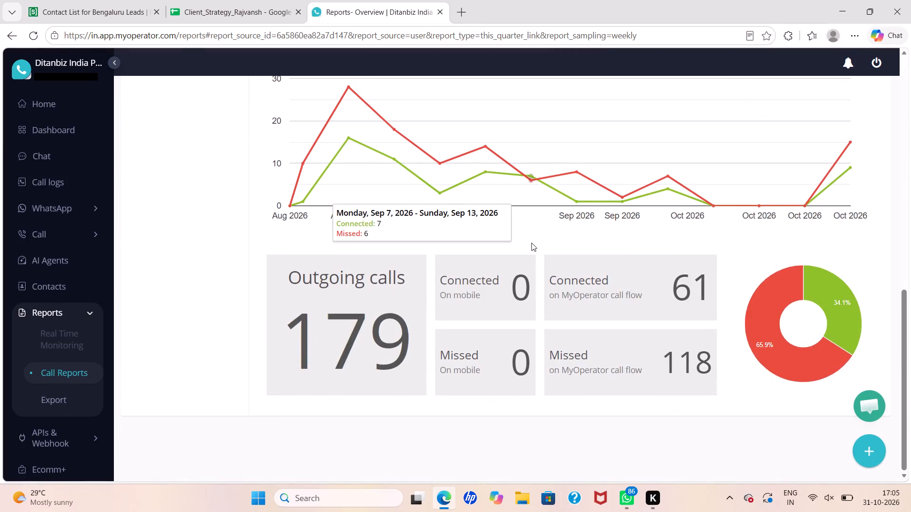
scroll(531, 243, "up", 1)
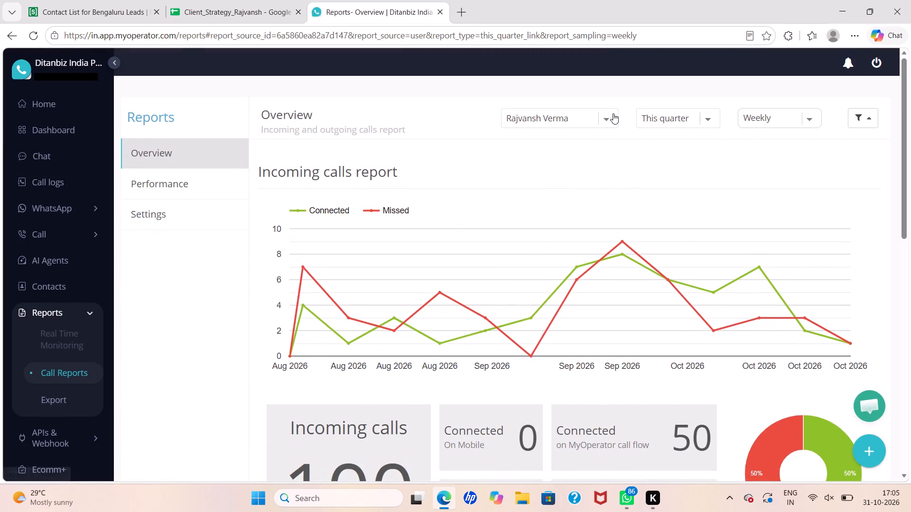
Filter the call report to the user Deeksha and examine the incoming and outgoing calls.
left_click(604, 116)
left_click(539, 247)
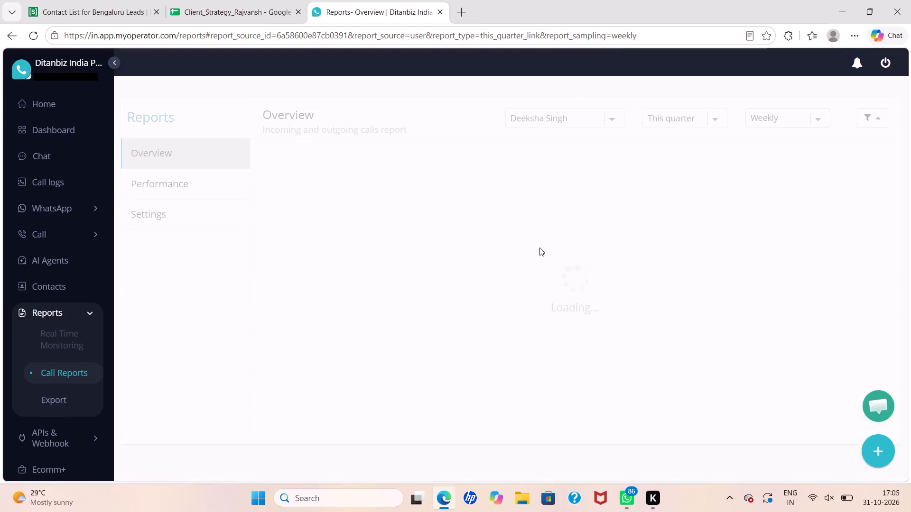
scroll(539, 247, "down", 6)
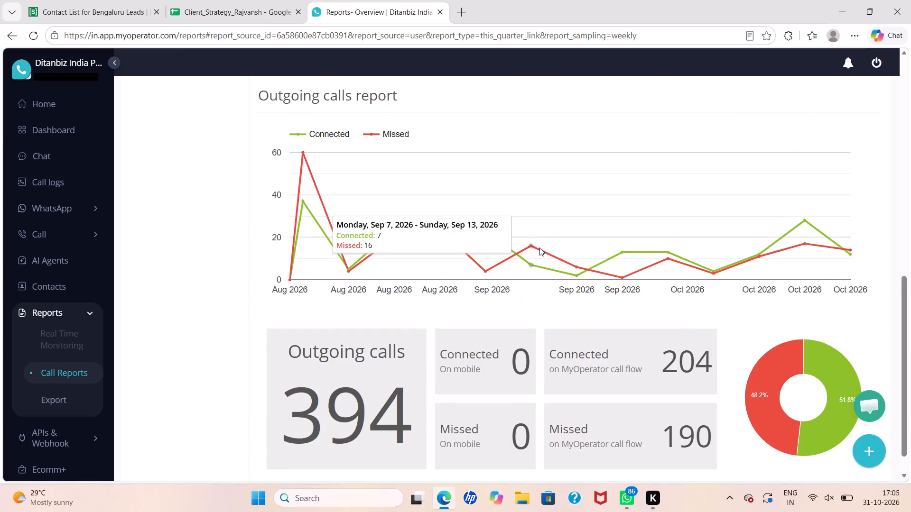
scroll(539, 247, "up", 4)
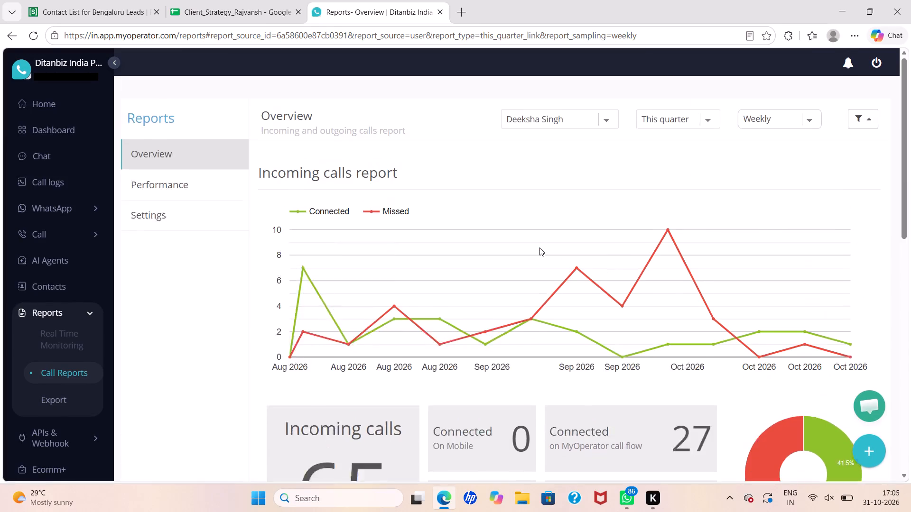
Filter the call report to the user Bhoomi and examine the incoming and outgoing calls.
left_click(566, 120)
scroll(533, 248, "down", 1)
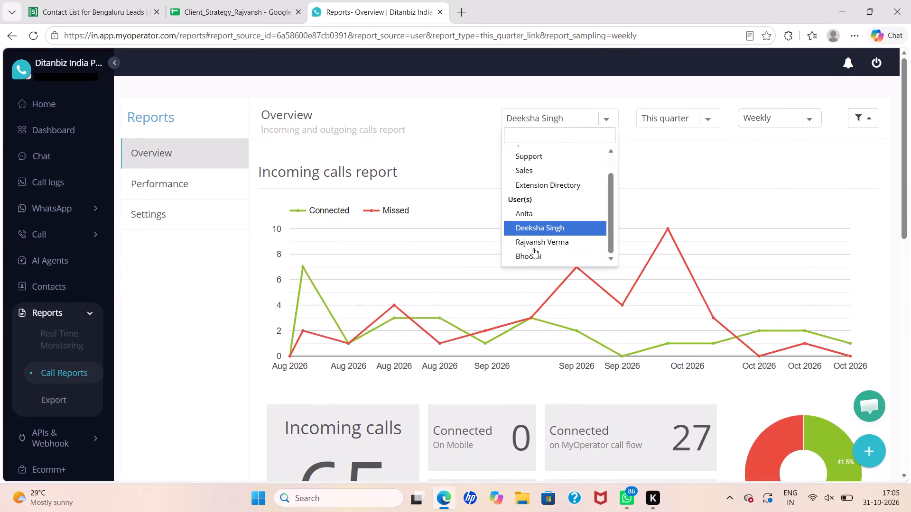
left_click(533, 253)
scroll(533, 253, "down", 2)
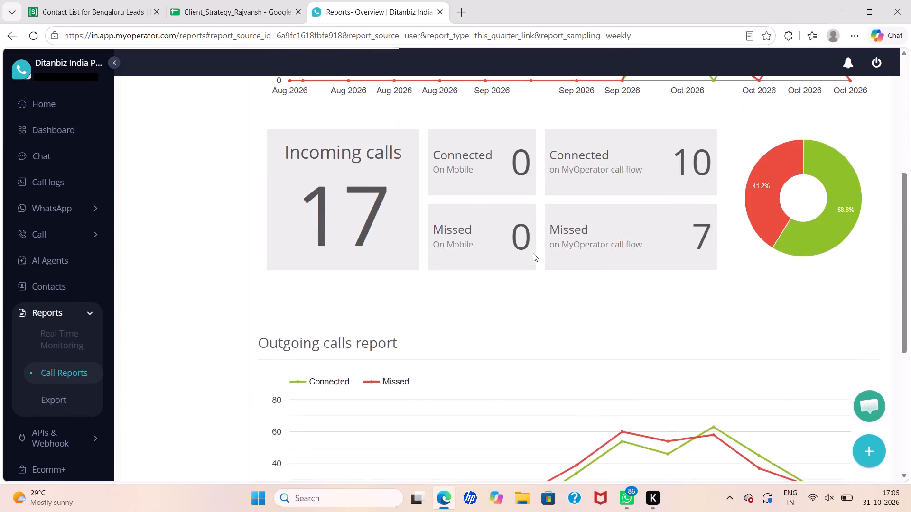
scroll(533, 253, "down", 5)
scroll(533, 253, "up", 9)
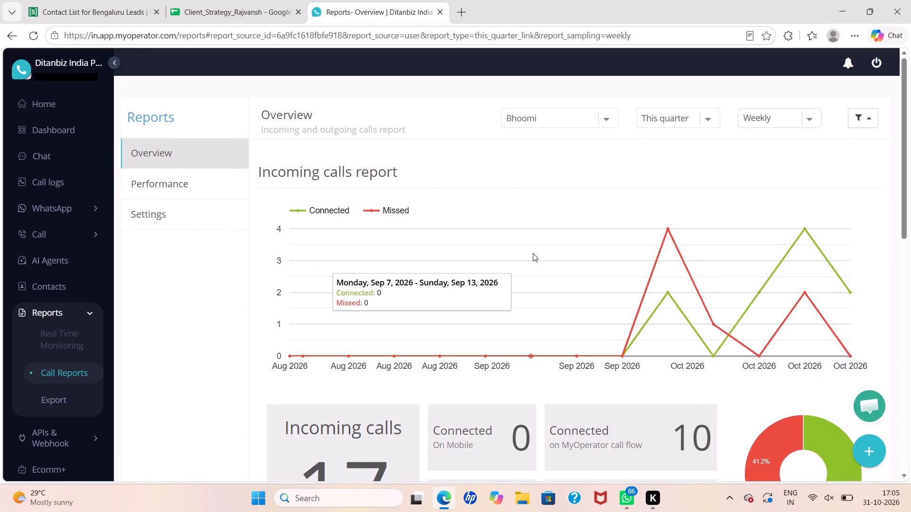
Change the call report's interval to Monthly and examine Bhoomi's outgoing calls.
left_click(803, 122)
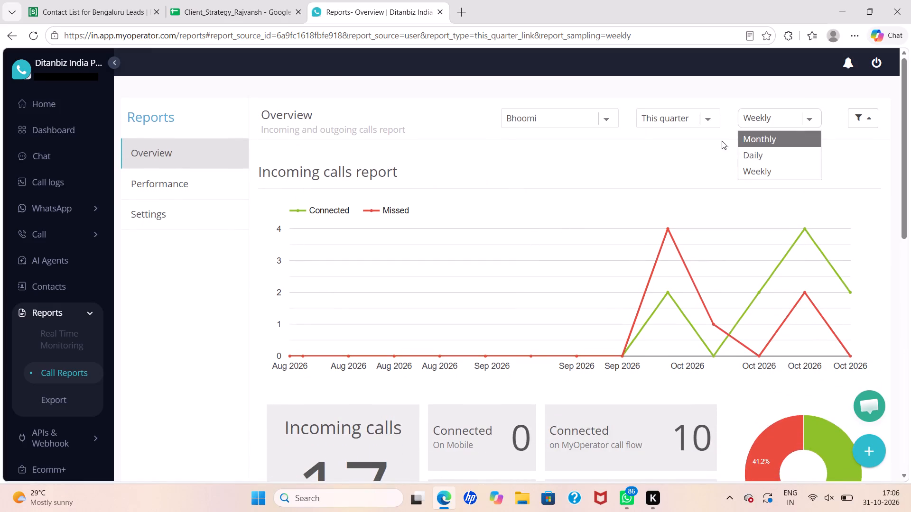
left_click(777, 137)
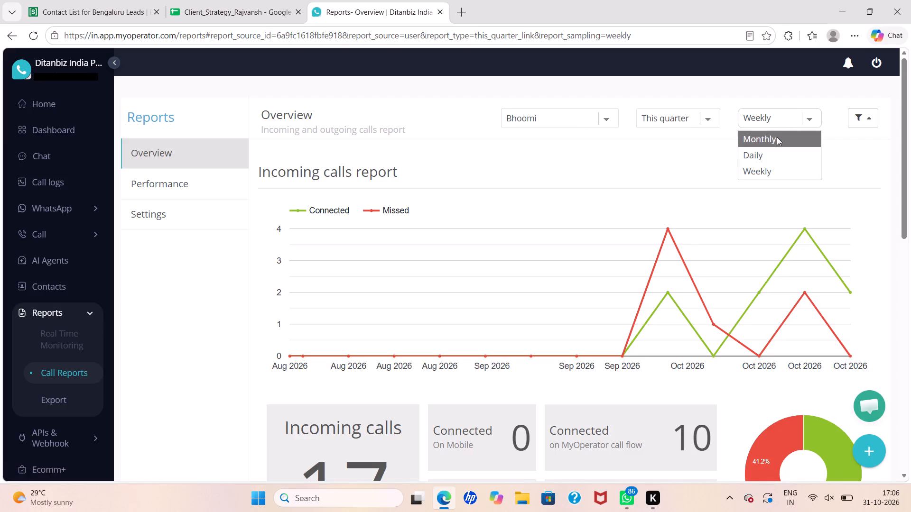
scroll(656, 207, "down", 9)
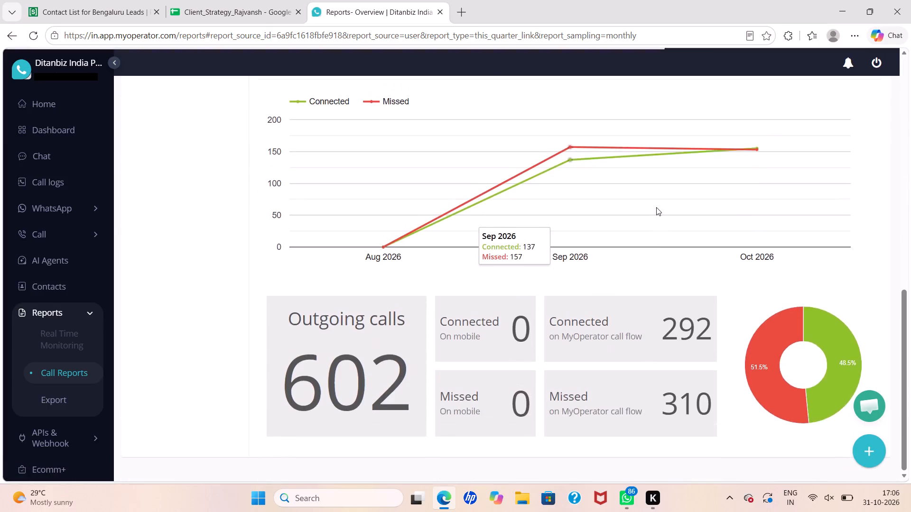
scroll(656, 207, "up", 4)
Filter the monthly call report to the user Rajvansh and examine the outgoing calls.
left_click(599, 113)
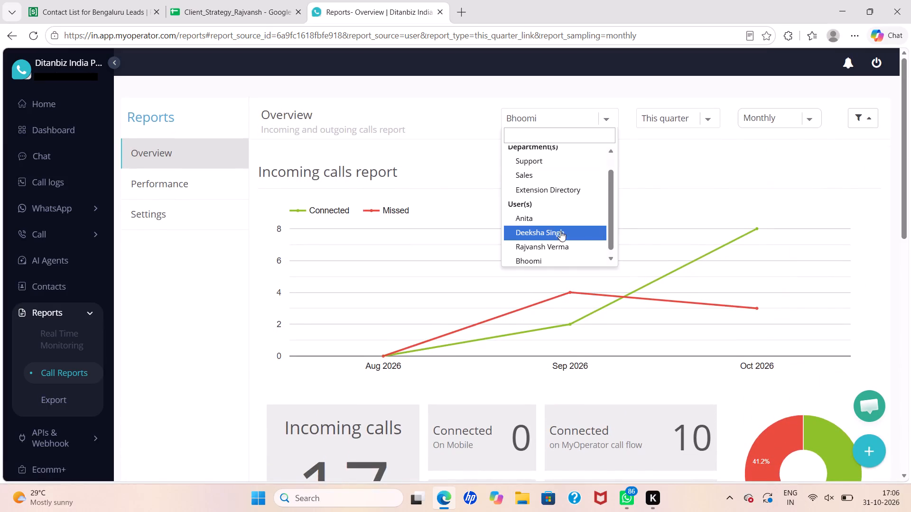
left_click(557, 241)
scroll(557, 241, "down", 7)
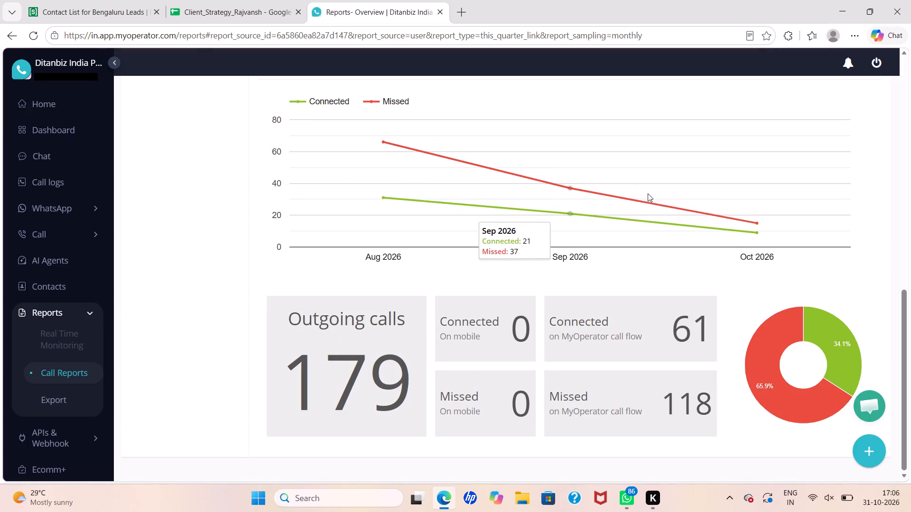
scroll(660, 237, "up", 8)
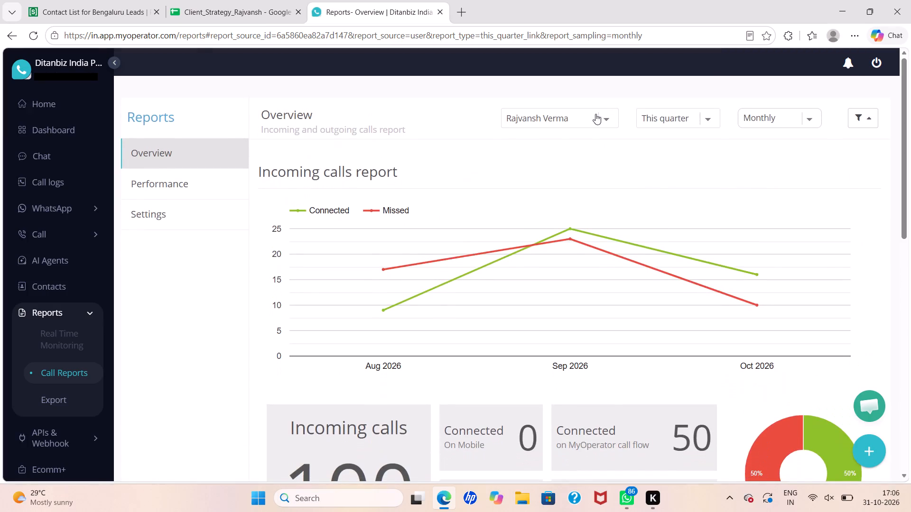
Open the performance reports page in the Reports section.
left_click(162, 183)
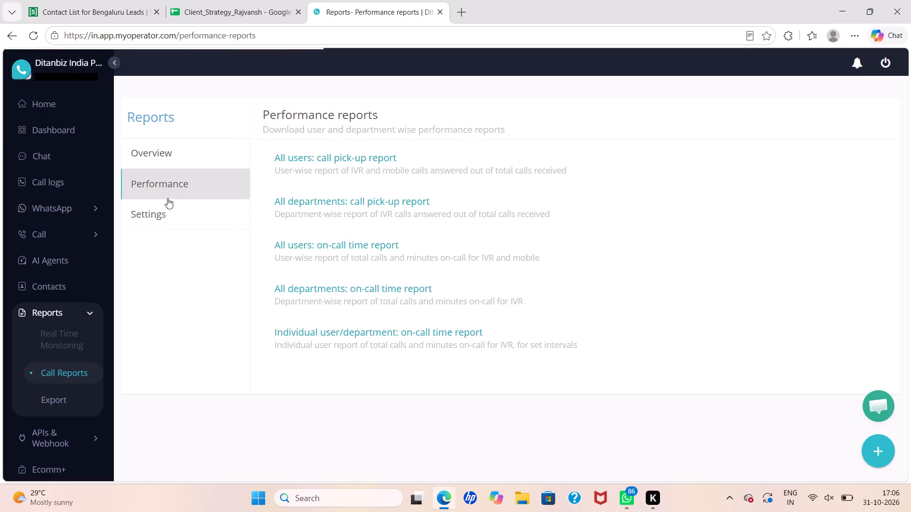
Return to the MyOperator chat inbox and view the assigned conversations.
left_click(20, 103)
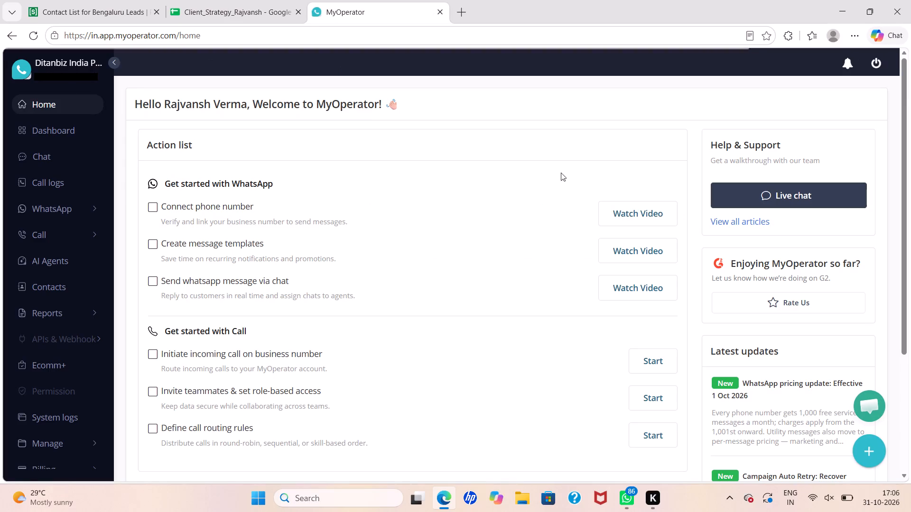
left_click(22, 153)
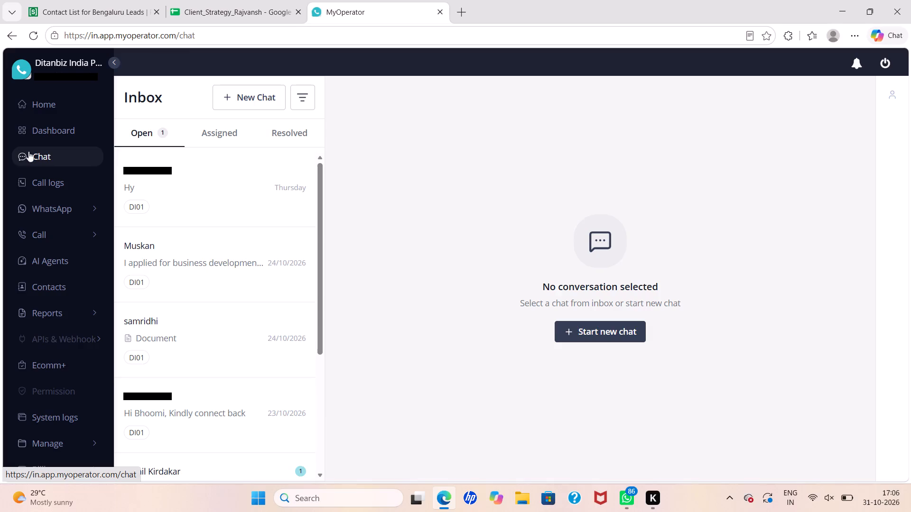
left_click(217, 134)
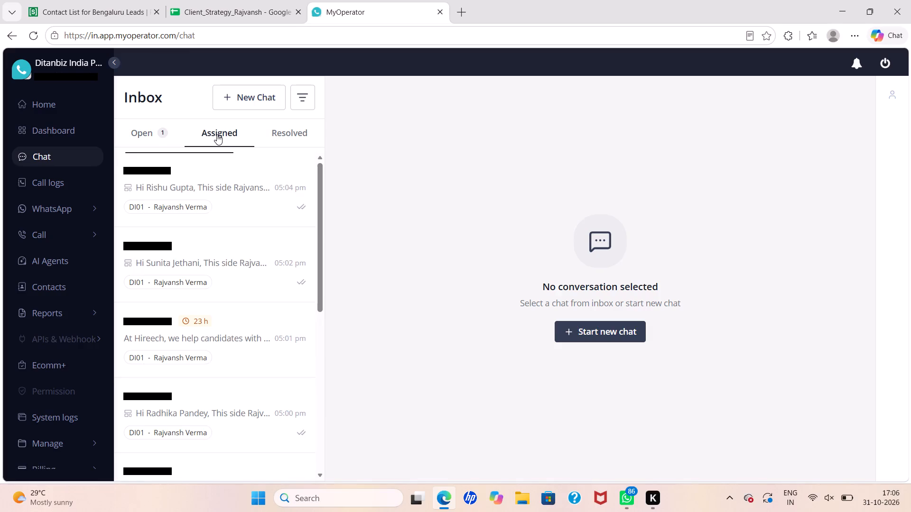
Start a new chat with the Google Pay lead in row 1103 of Client_Strategy_Rajvansh, using the copied phone number also as the contact name.
left_click(222, 0)
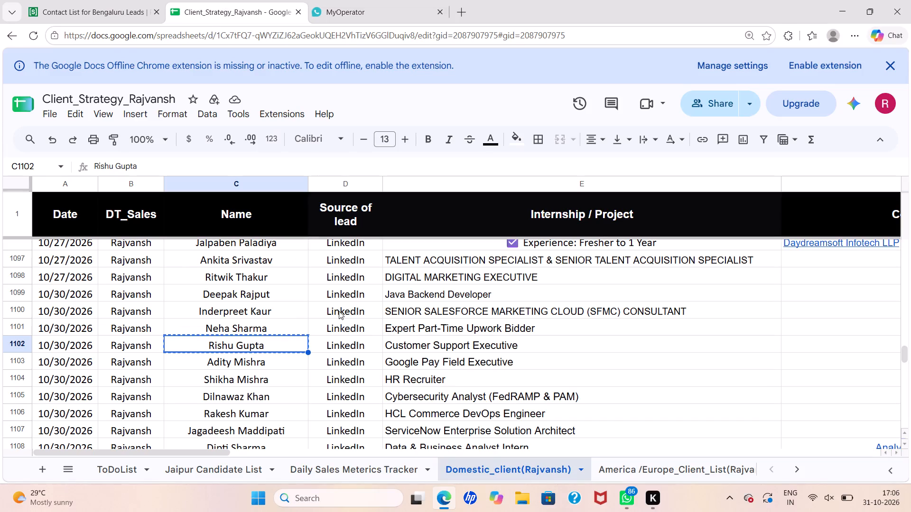
scroll(455, 352, "left", 8)
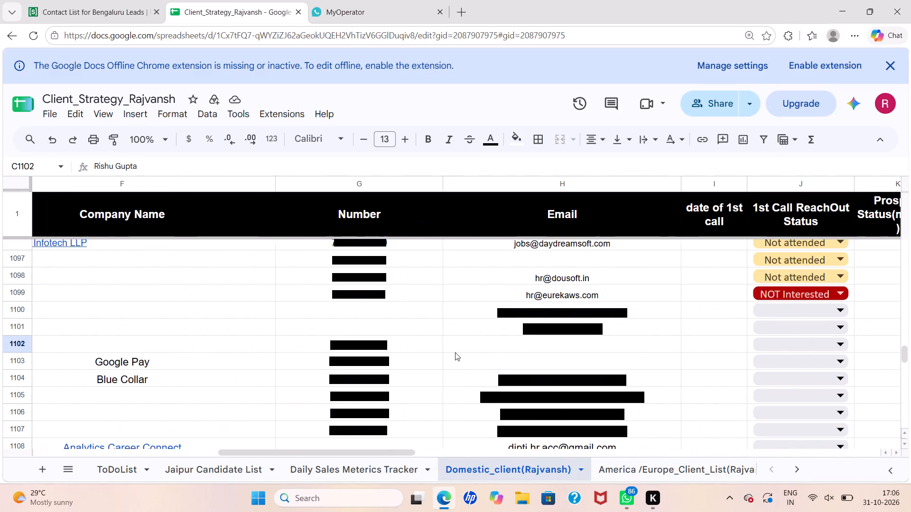
left_click(364, 366)
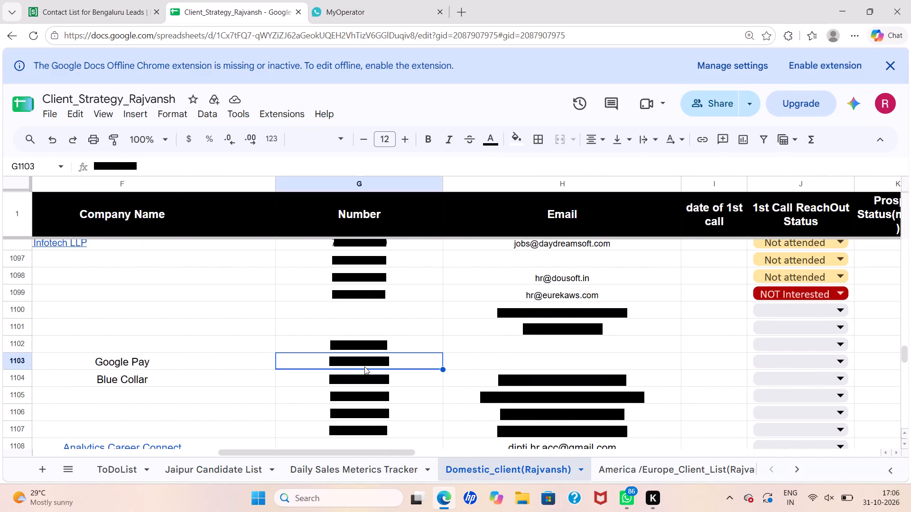
key("ctrl+c")
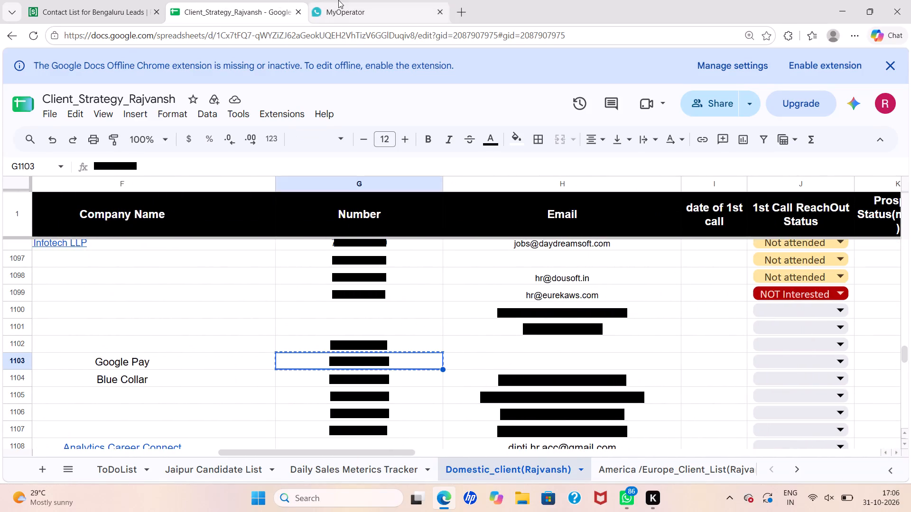
left_click(338, 0)
left_click(225, 100)
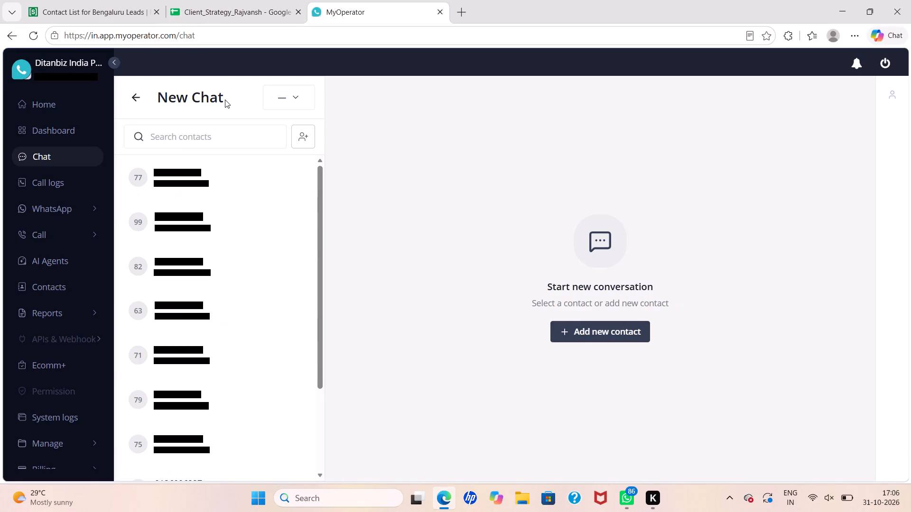
left_click(304, 137)
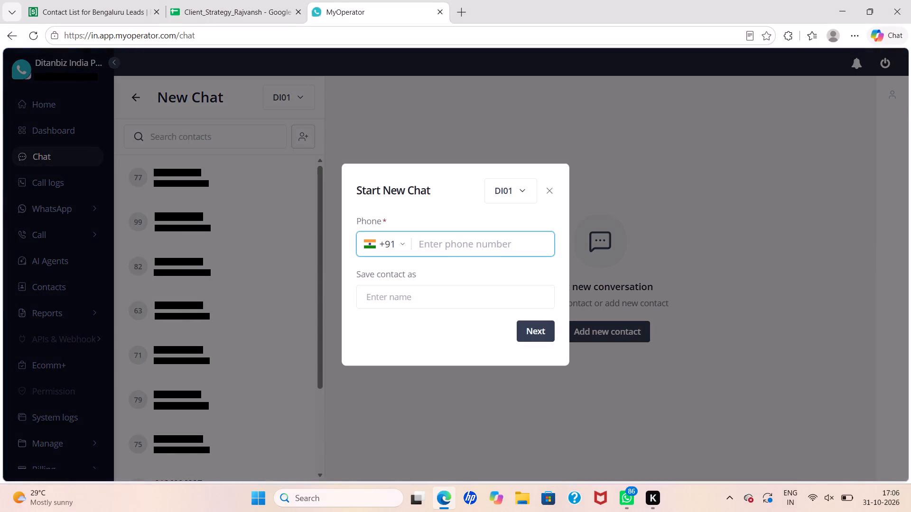
key("ctrl+v")
left_click(421, 300)
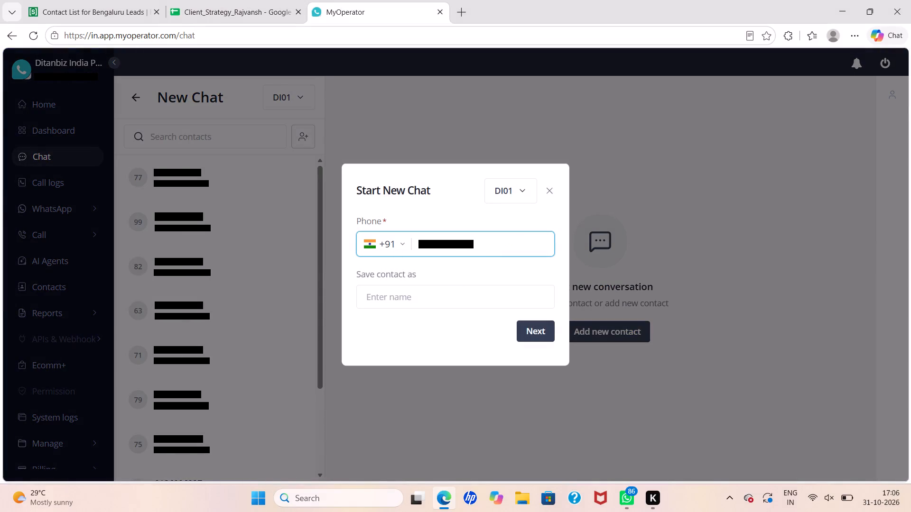
key("ctrl+v")
left_click(541, 333)
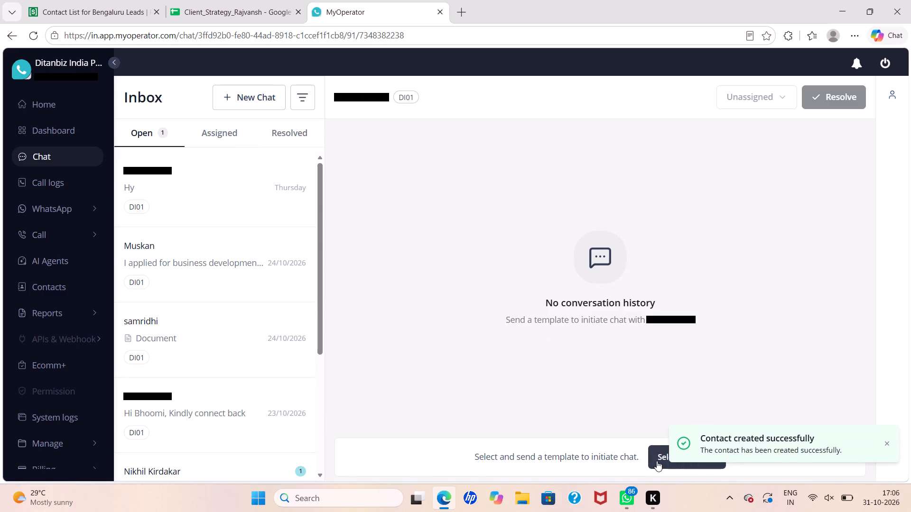
Open the template selection for the Google Pay lead's new chat and look through the available message templates.
left_click(657, 461)
left_click(433, 158)
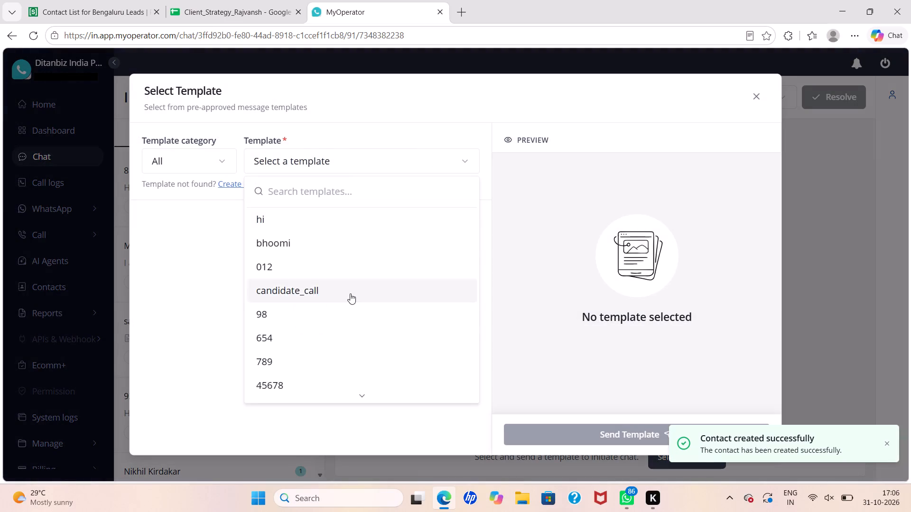
scroll(350, 293, "down", 5)
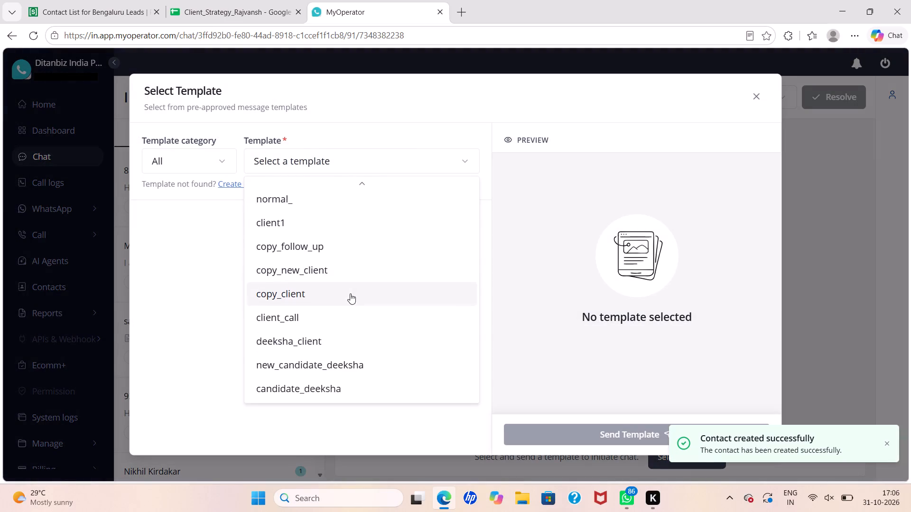
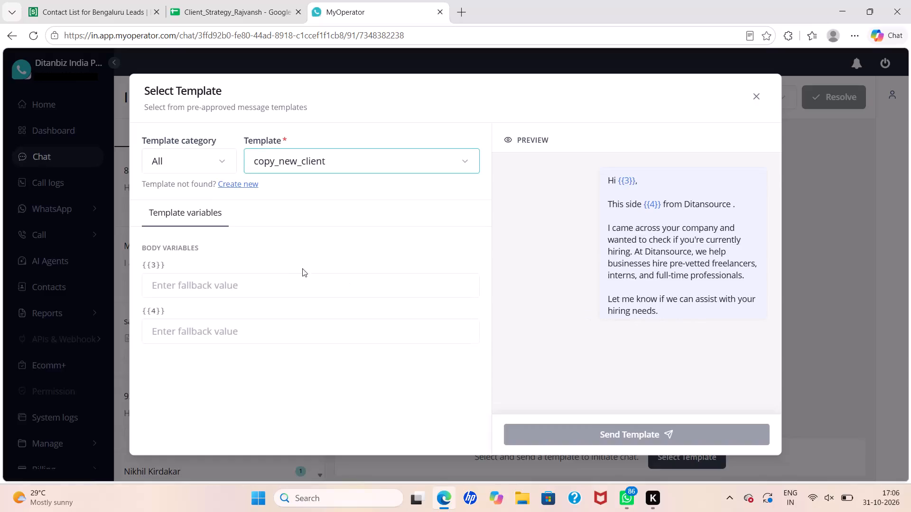
Copy the Google Pay lead's name from row 1103 of Client_Strategy_Rajvansh for the template's {{3}} variable and return to MyOperator.
left_click(278, 275)
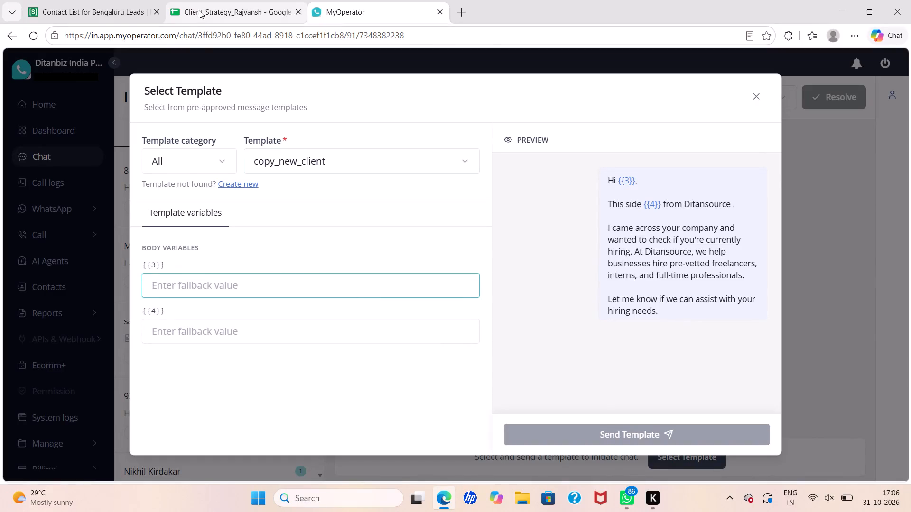
left_click(199, 10)
scroll(222, 357, "right", 3)
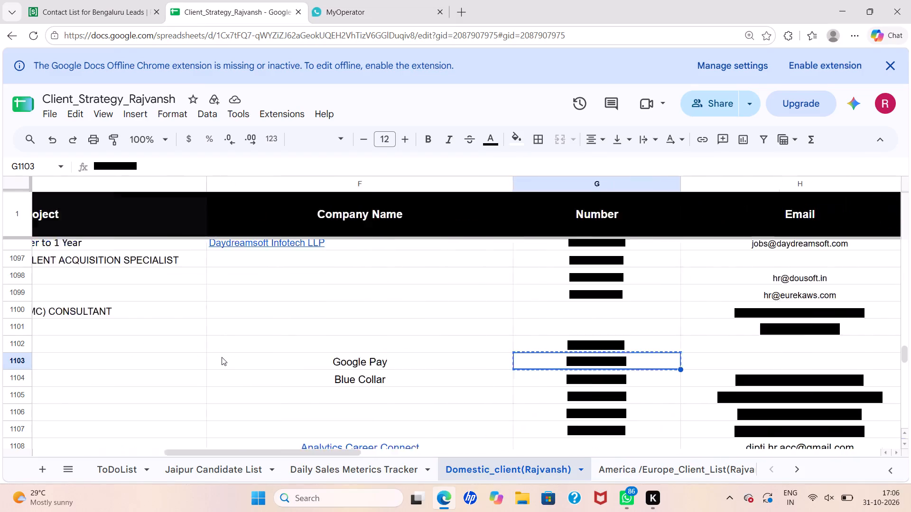
scroll(222, 357, "right", 5)
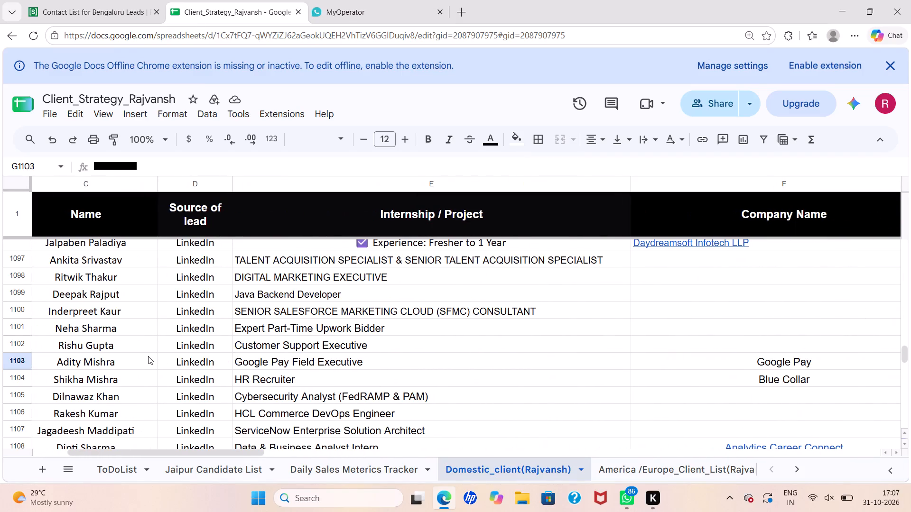
left_click(148, 356)
key("ctrl+c")
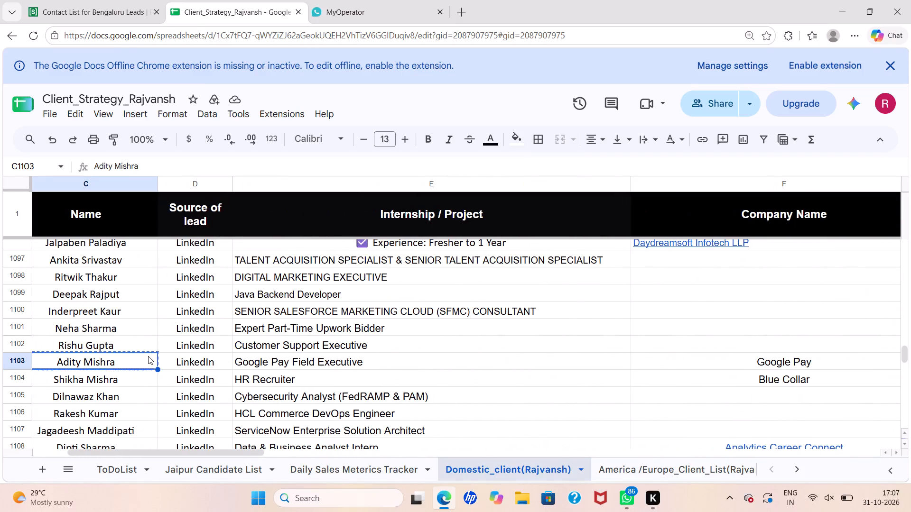
left_click(317, 0)
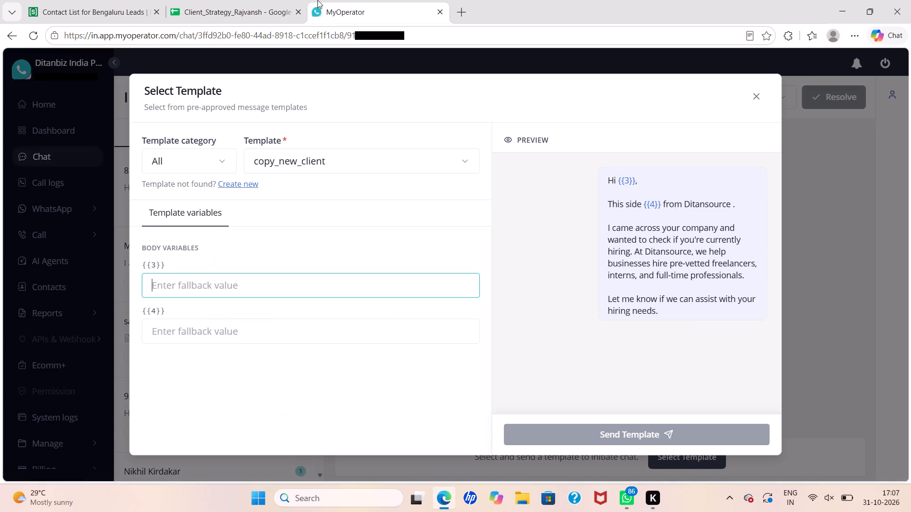
Fill copy_new_client's {{3}} with the copied lead name and {{4}} with Rajvansh, and send the template to the Google Pay lead.
key("ctrl+v")
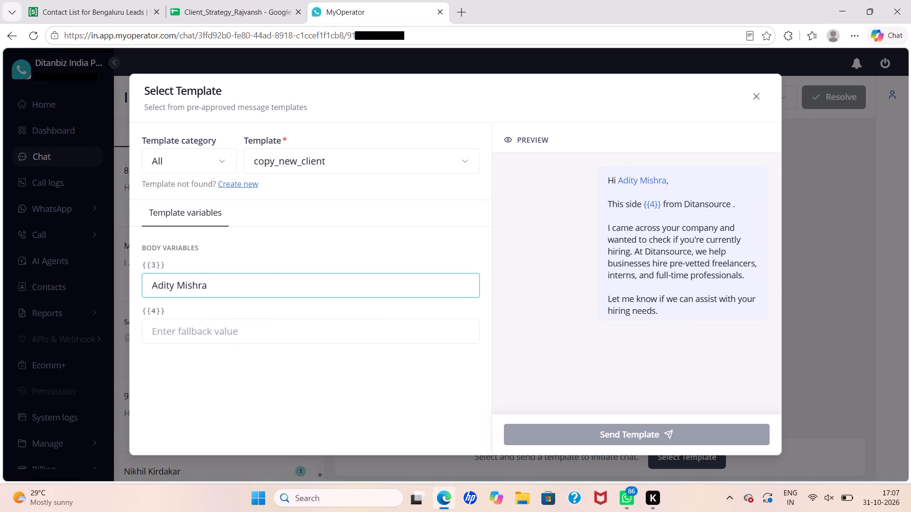
left_click(239, 326)
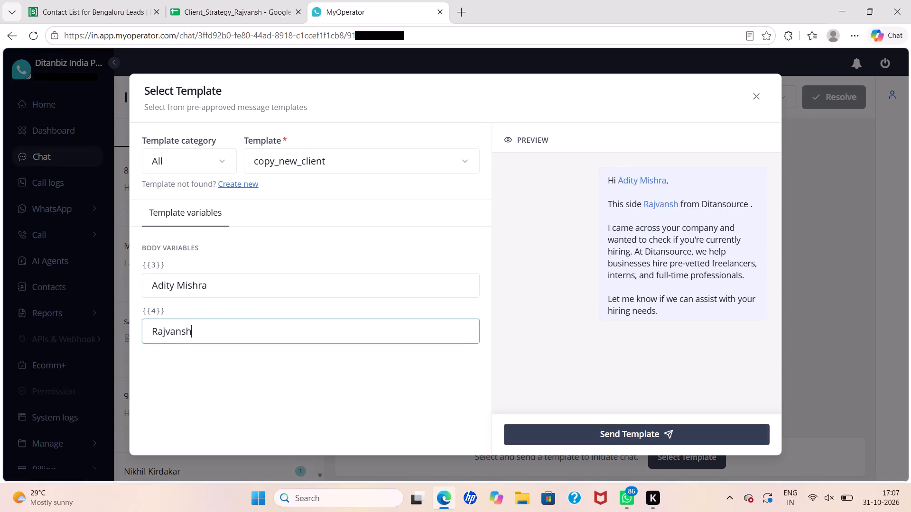
key("Return")
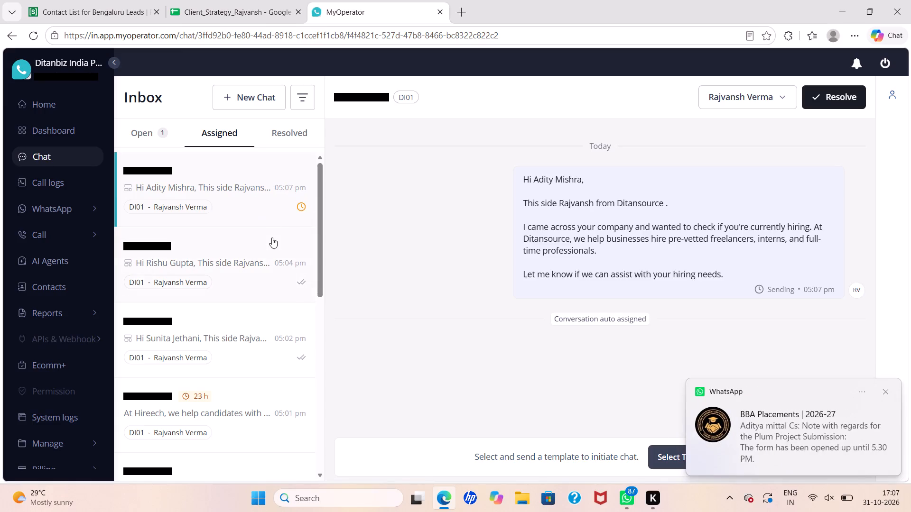
Copy the Blue Collar lead's phone number from row 1104 of Client_Strategy_Rajvansh and return to MyOperator.
left_click(263, 1)
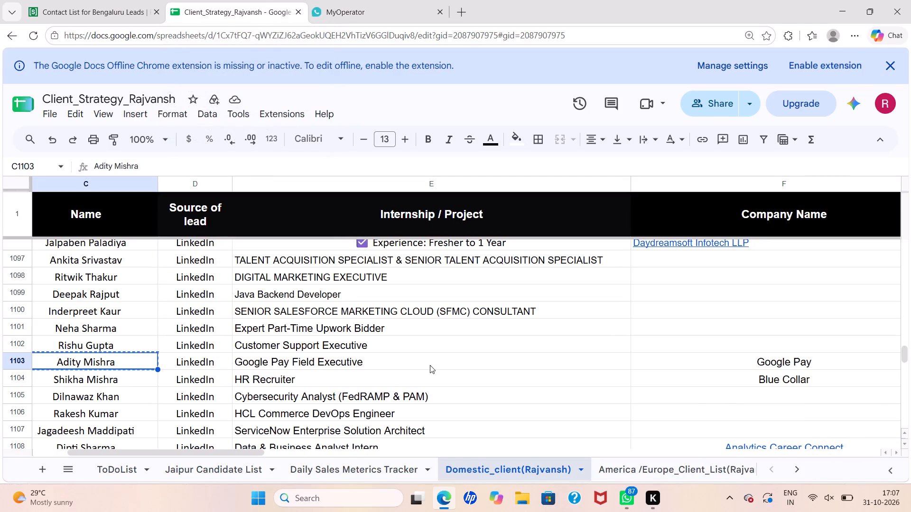
scroll(430, 365, "left", 5)
left_click(483, 379)
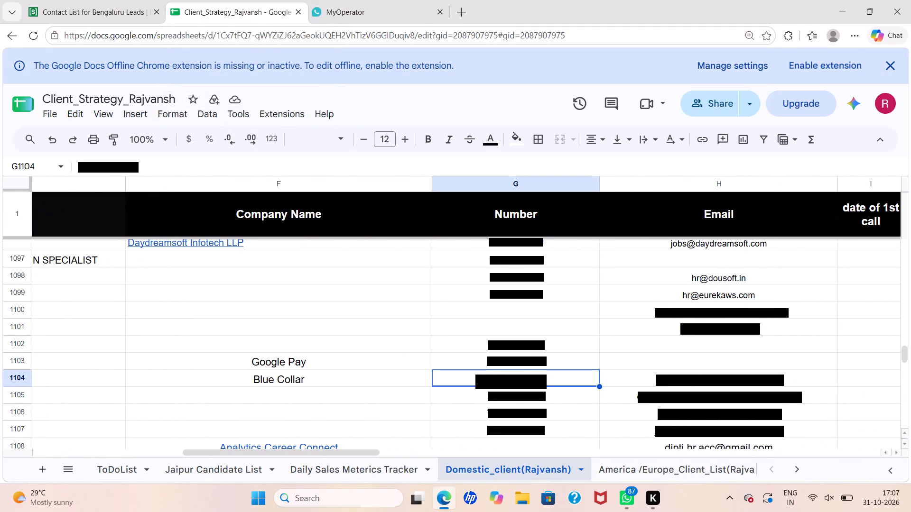
key("ctrl+c")
left_click(365, 0)
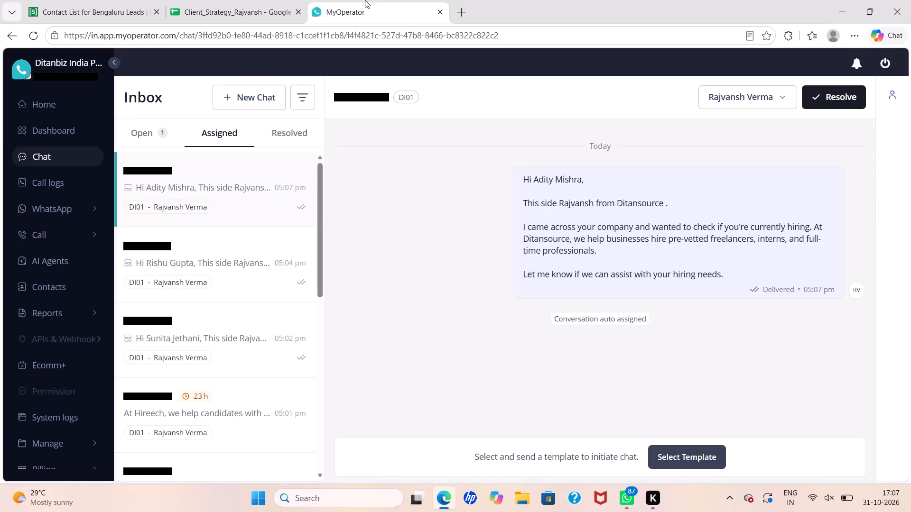
Start a new chat with the Blue Collar lead in row 1104, using the copied phone number also as the contact name.
left_click(223, 96)
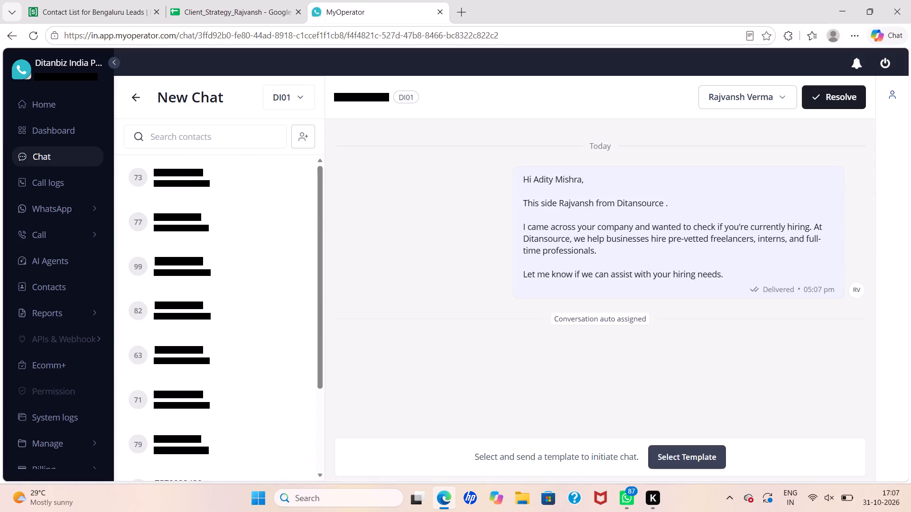
left_click(297, 138)
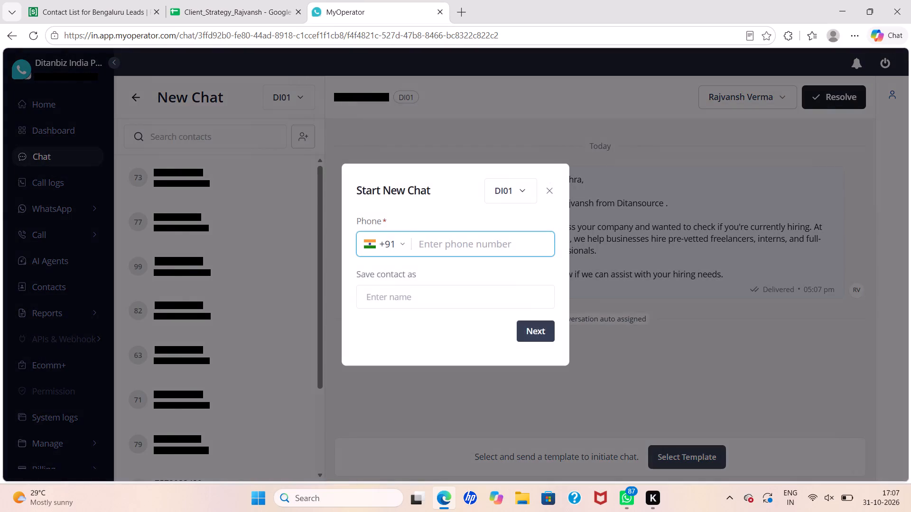
key("ctrl+v")
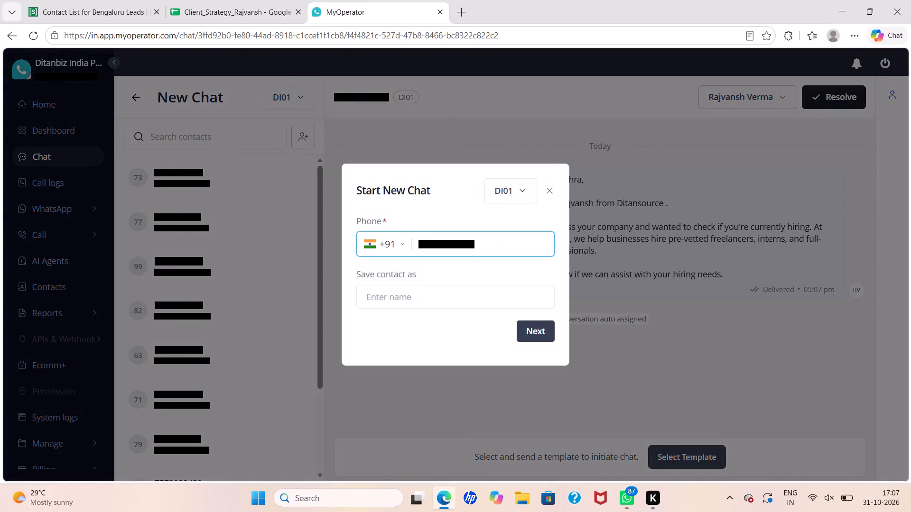
left_click(383, 300)
key("ctrl+v")
left_click(527, 335)
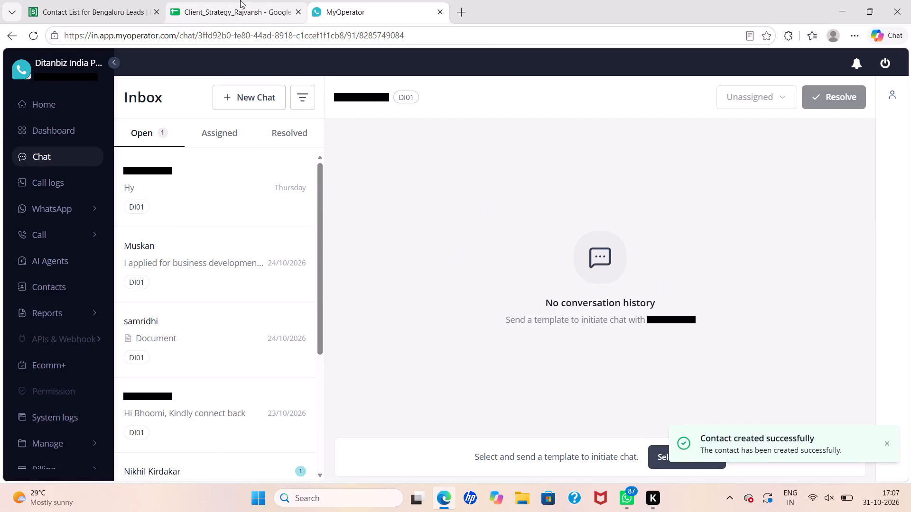
Copy the Blue Collar lead's name from row 1104 of Client_Strategy_Rajvansh and return to the new MyOperator chat.
left_click(240, 0)
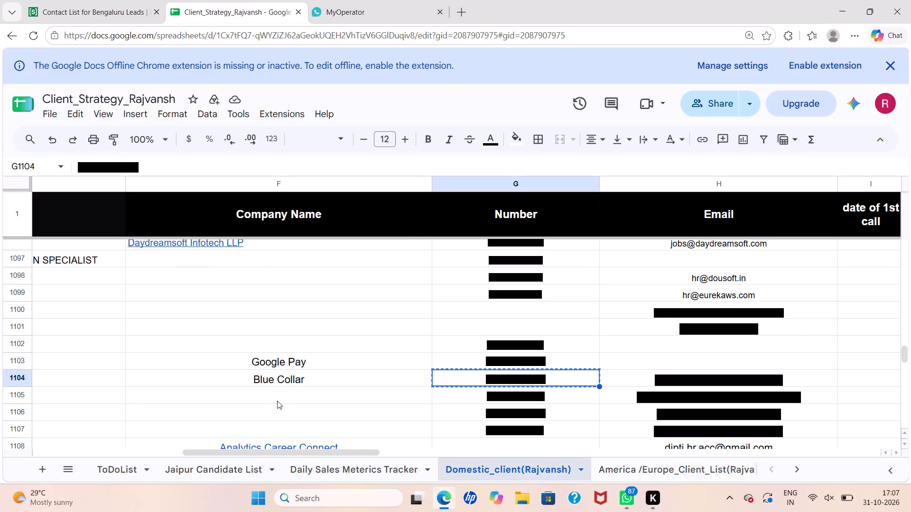
scroll(283, 383, "right", 7)
left_click(283, 383)
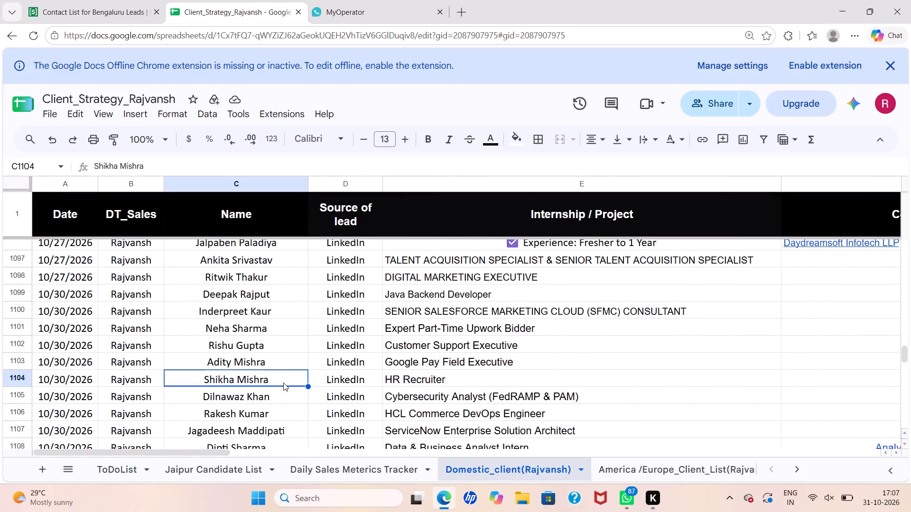
key("ctrl+c")
left_click(356, 0)
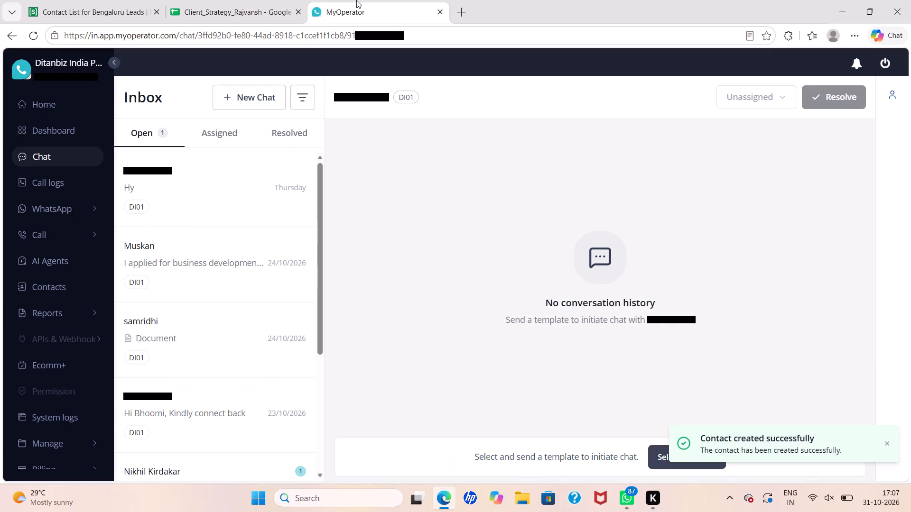
Send the copy_new_client template to the Blue Collar lead, with the copied name as {{3}} and Rajvansh as {{4}}.
left_click(658, 457)
left_click(424, 162)
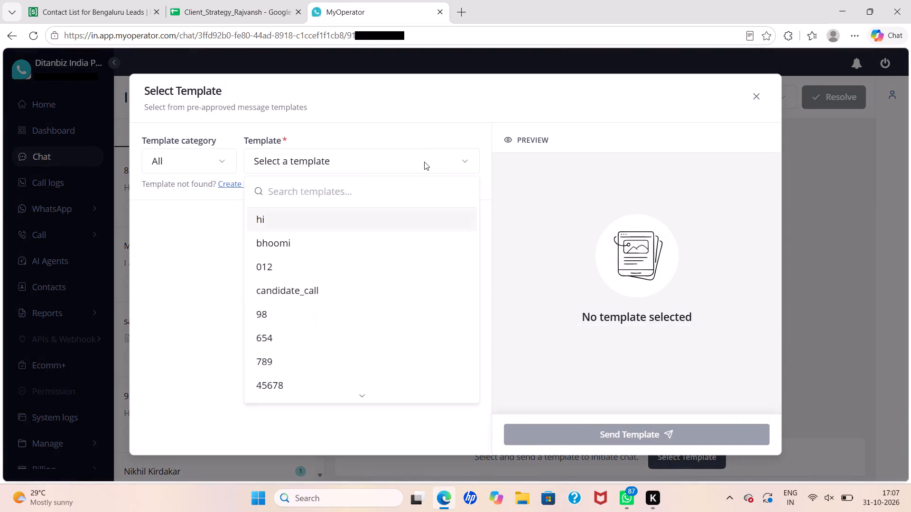
scroll(374, 314, "down", 3)
left_click(374, 314)
left_click(374, 314)
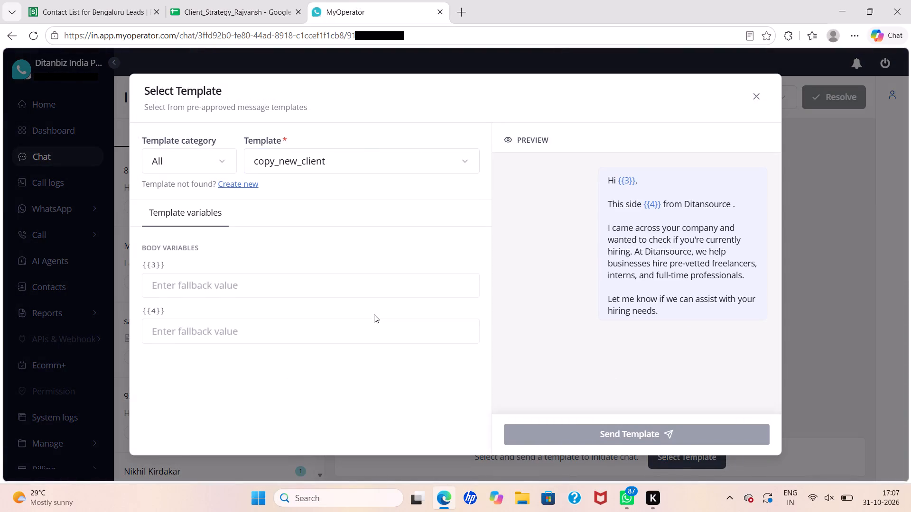
left_click(332, 290)
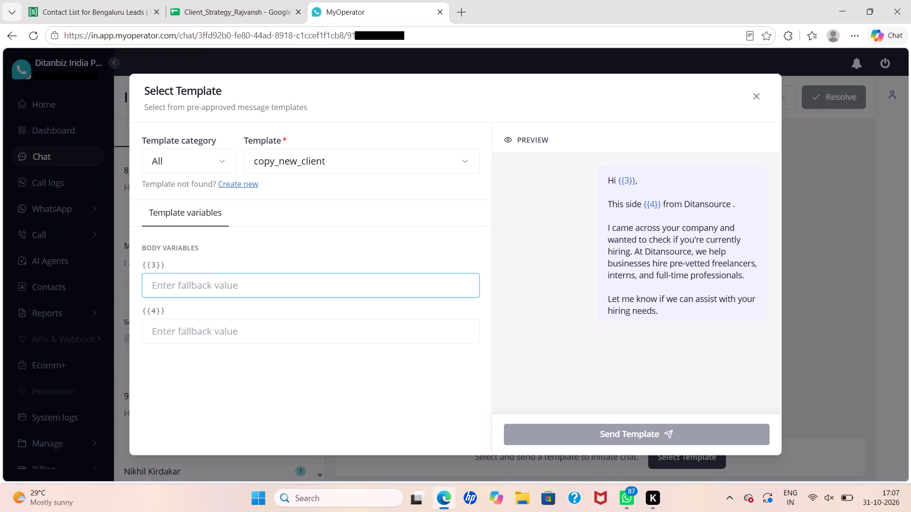
key("ctrl+v")
left_click(284, 332)
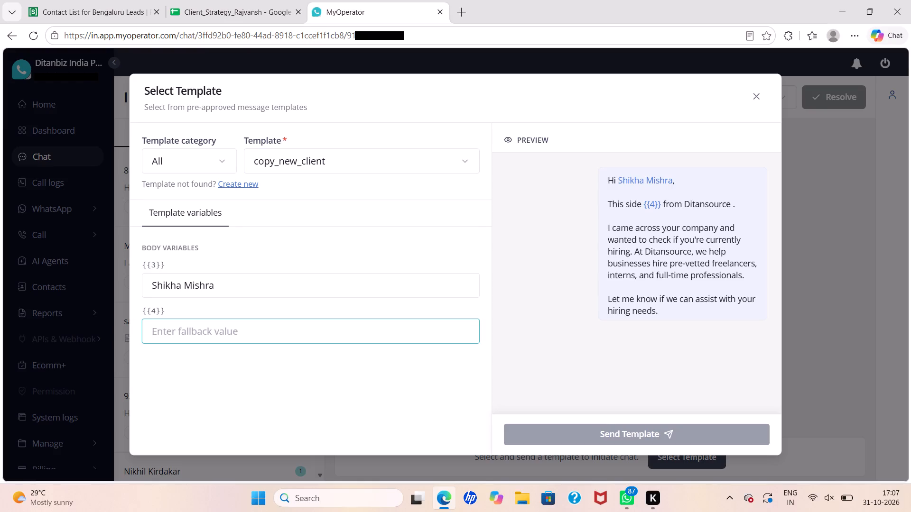
key("BackSpace")
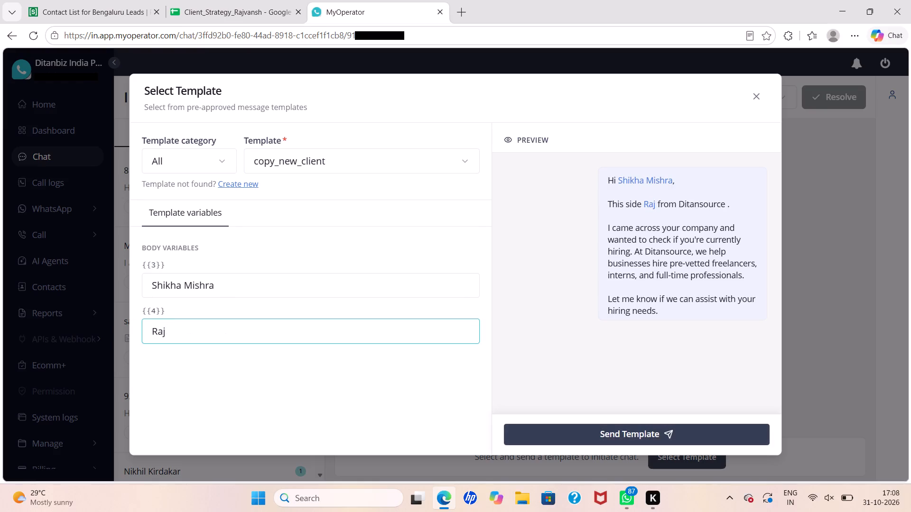
type("vansh")
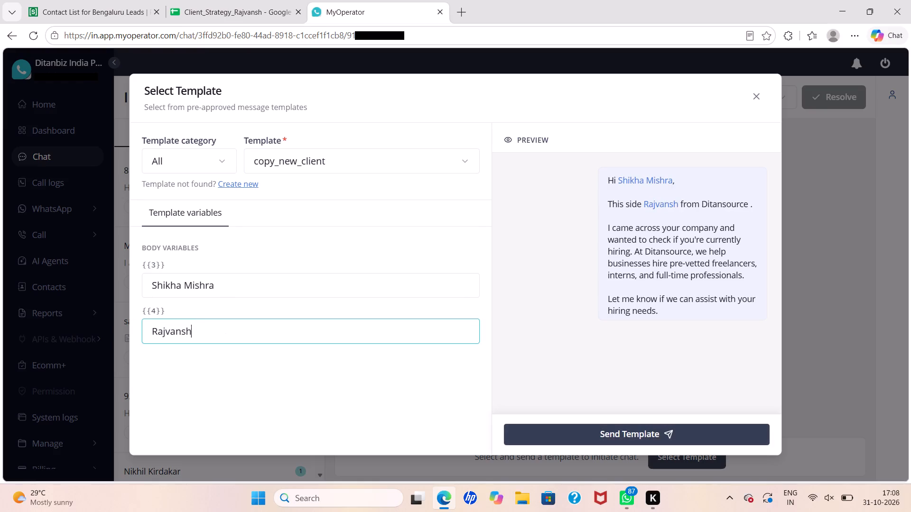
key("Return")
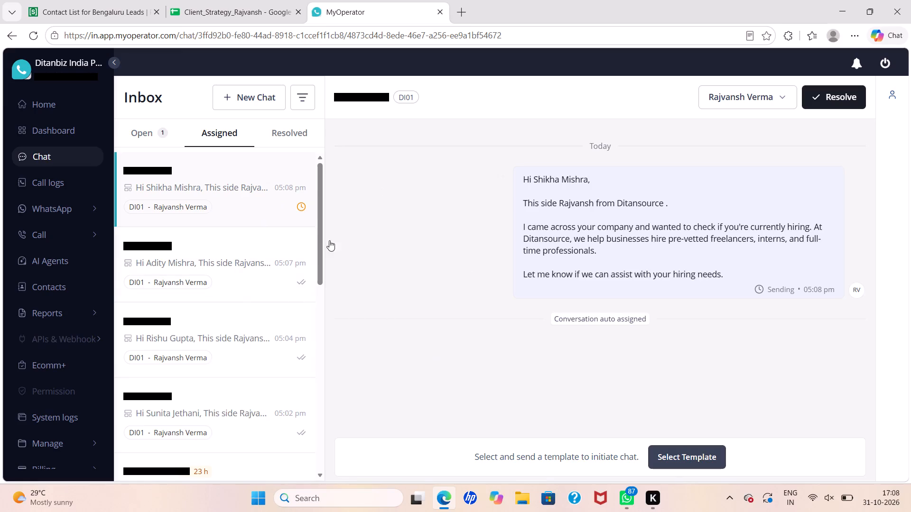
Look through the assigned conversations in the inbox, checking the delivery status of the sent template messages.
scroll(214, 349, "down", 4)
scroll(214, 349, "up", 1)
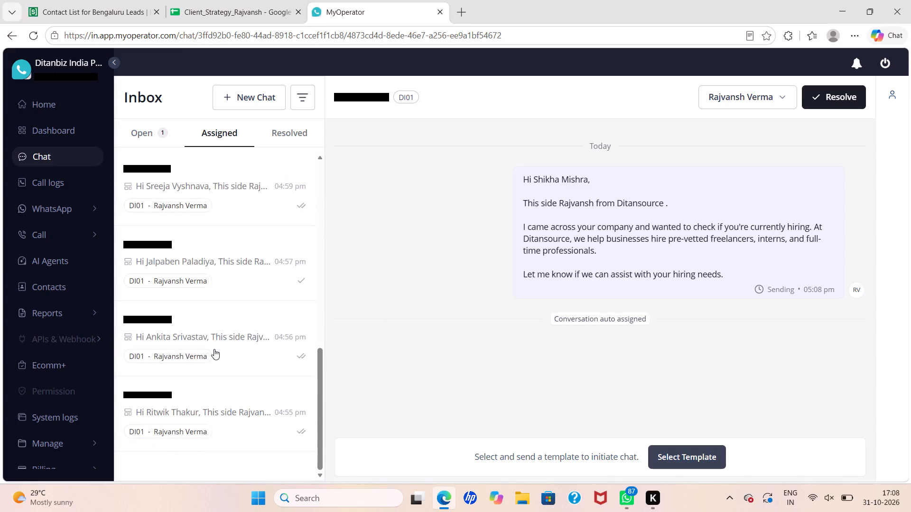
scroll(214, 349, "up", 2)
scroll(214, 349, "down", 6)
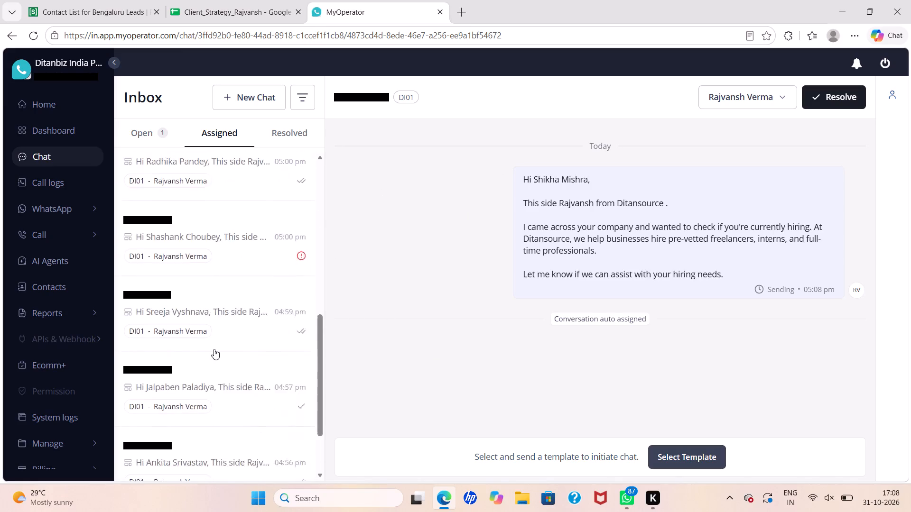
scroll(214, 349, "up", 7)
scroll(214, 348, "down", 6)
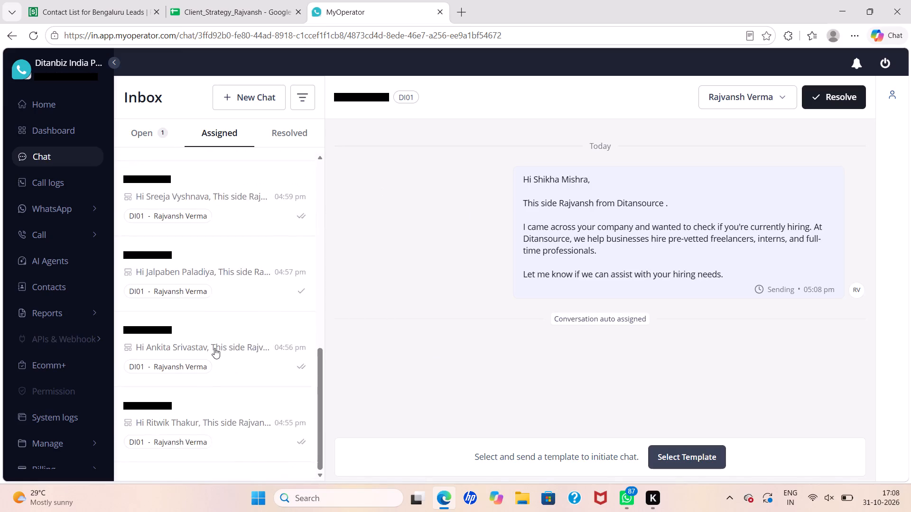
scroll(214, 348, "up", 9)
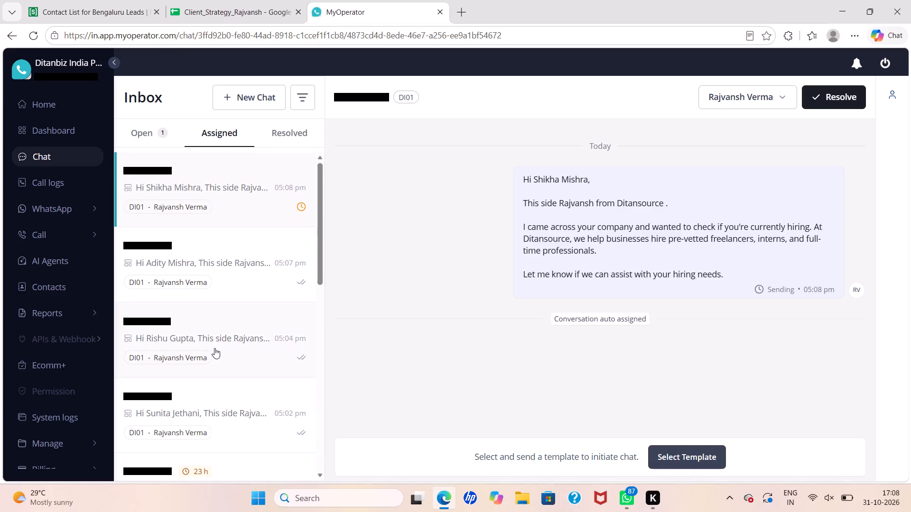
scroll(290, 300, "down", 4)
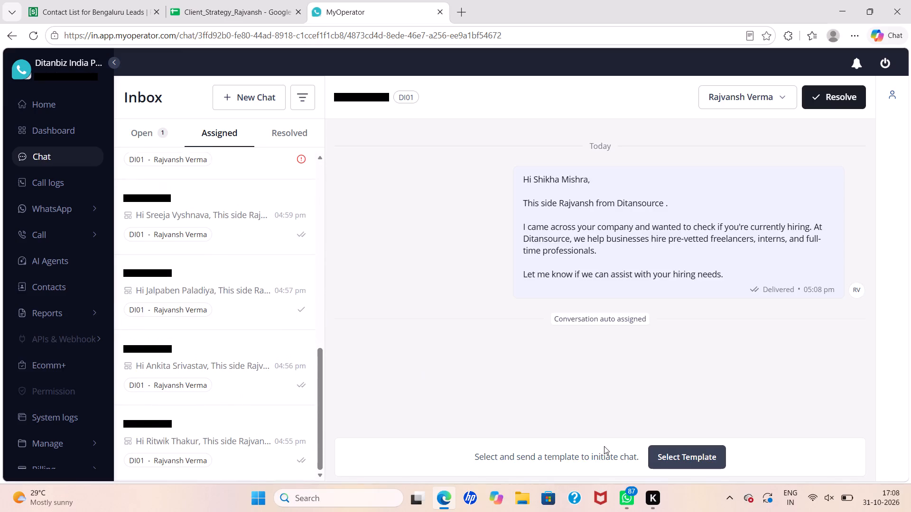
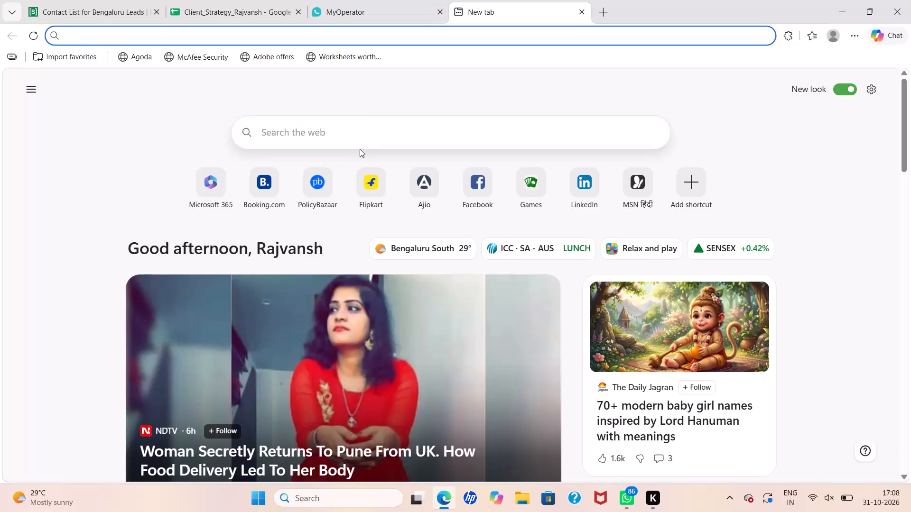
Search the web for Ditansource and open the ditansource.com home page from the results.
left_click(383, 128)
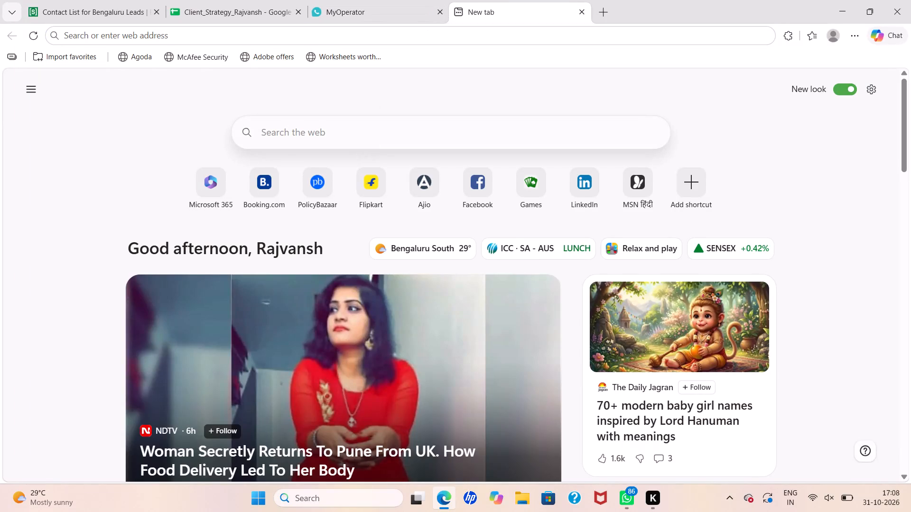
type("io")
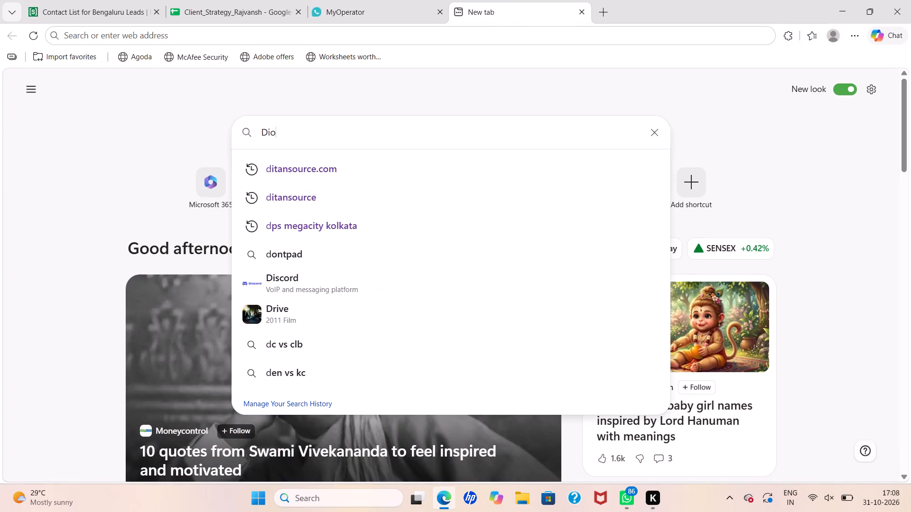
key("BackSpace")
type("tansource")
key("Return")
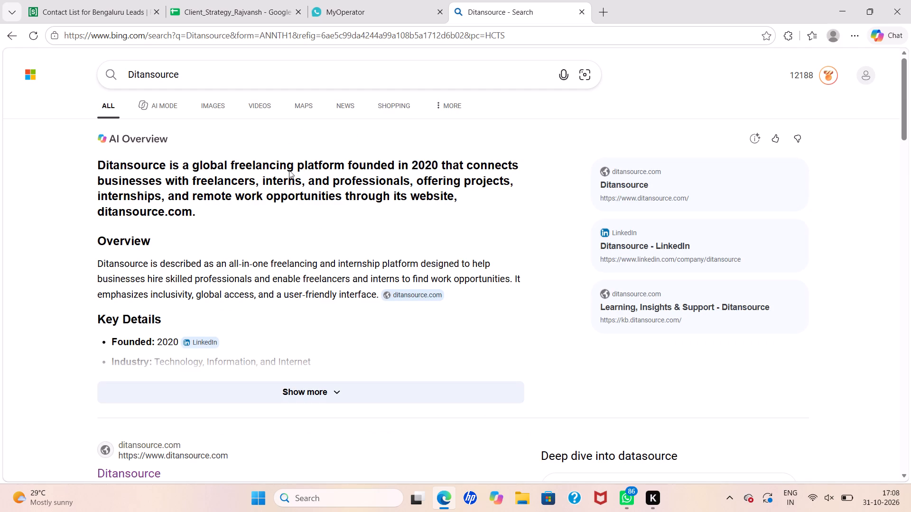
scroll(305, 316, "down", 2)
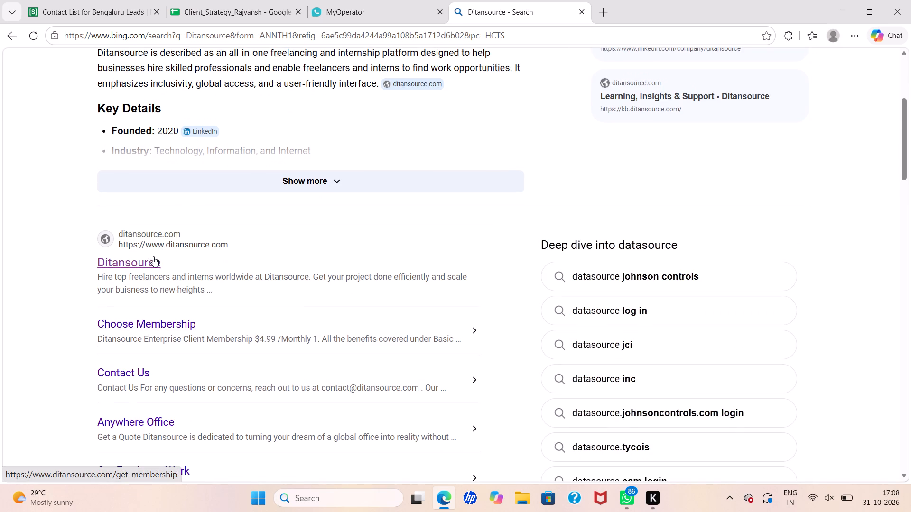
left_click(153, 256)
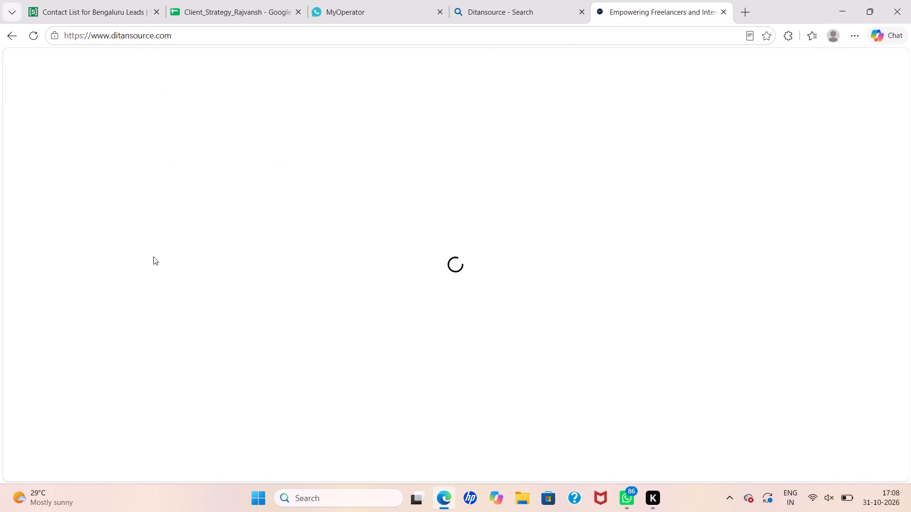
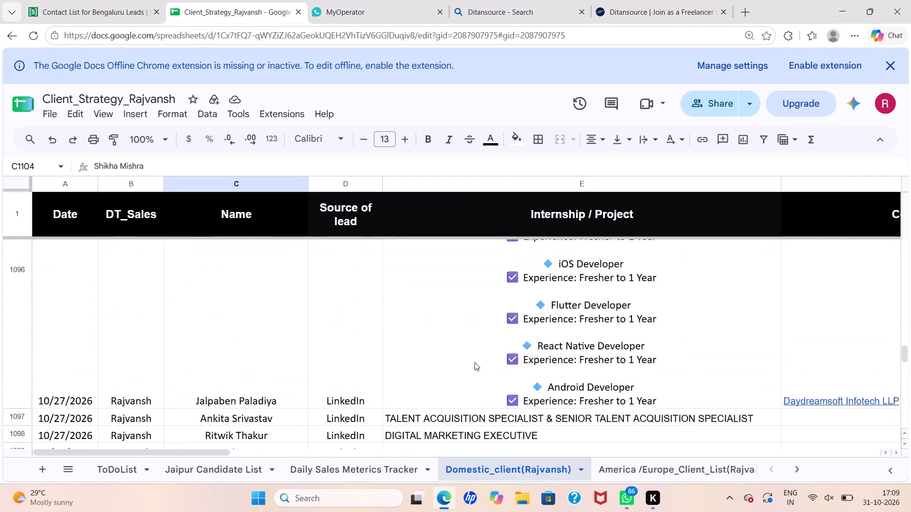
Look through the earlier September and October leads in the Domestic_client sheet, checking their contact details and 1st Call ReachOut Status.
scroll(474, 362, "up", 6)
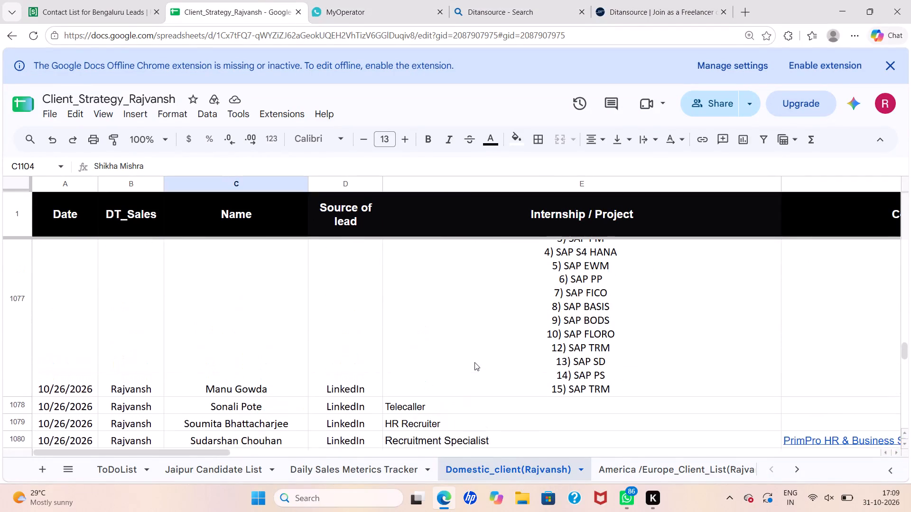
scroll(474, 362, "up", 3)
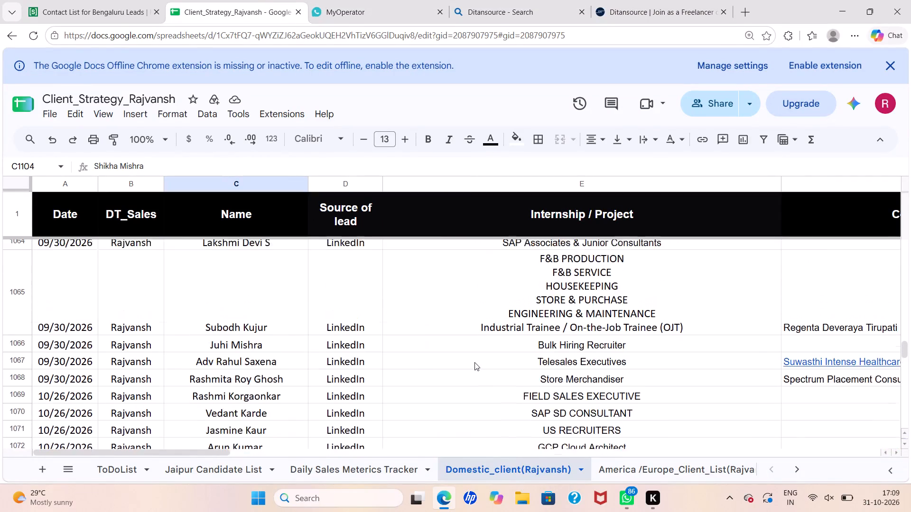
scroll(474, 362, "left", 8)
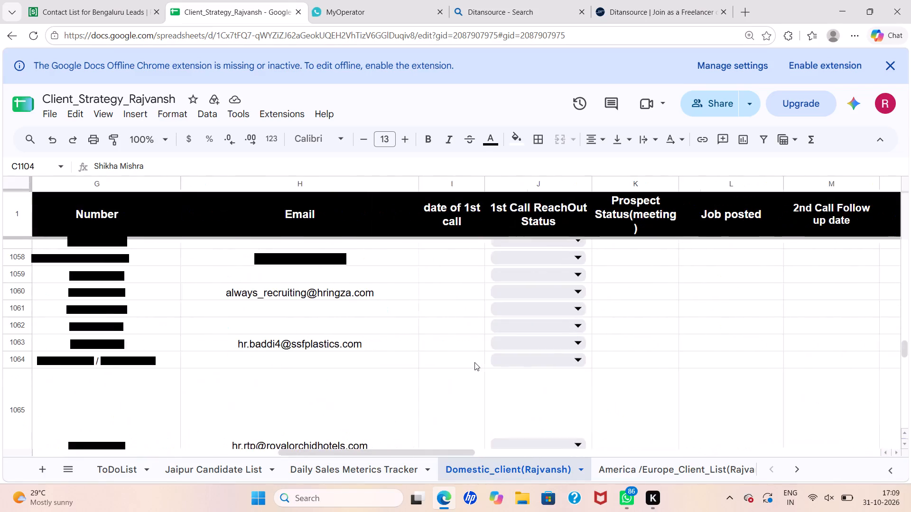
scroll(474, 362, "right", 2)
scroll(474, 362, "down", 1)
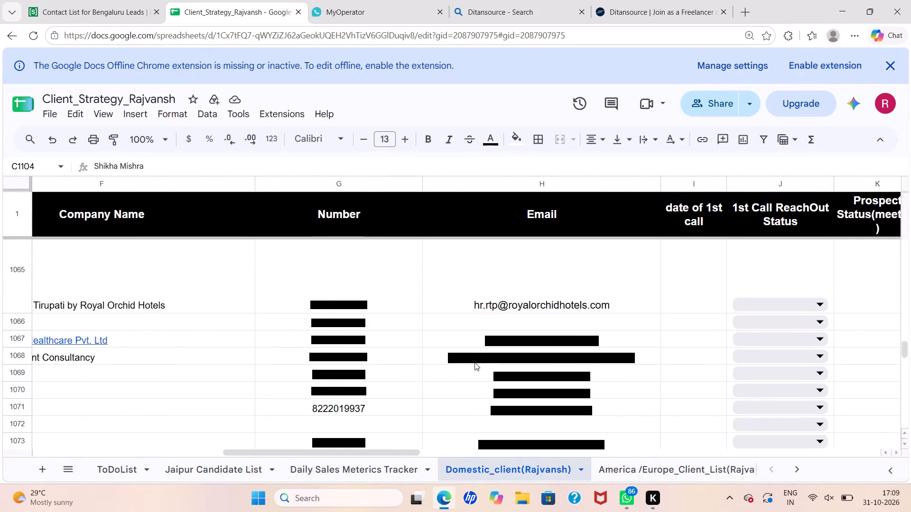
scroll(474, 362, "down", 1)
scroll(474, 362, "up", 1)
scroll(474, 362, "down", 3)
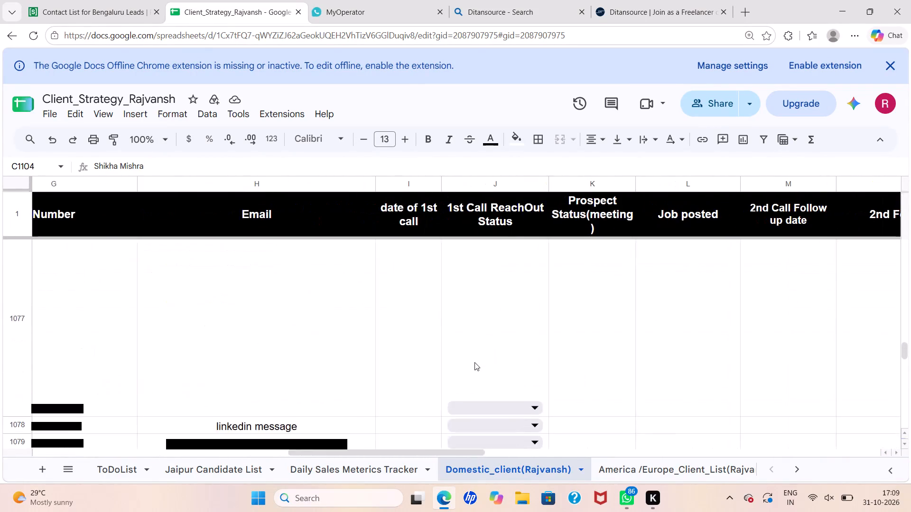
scroll(474, 362, "up", 2)
scroll(268, 319, "right", 4)
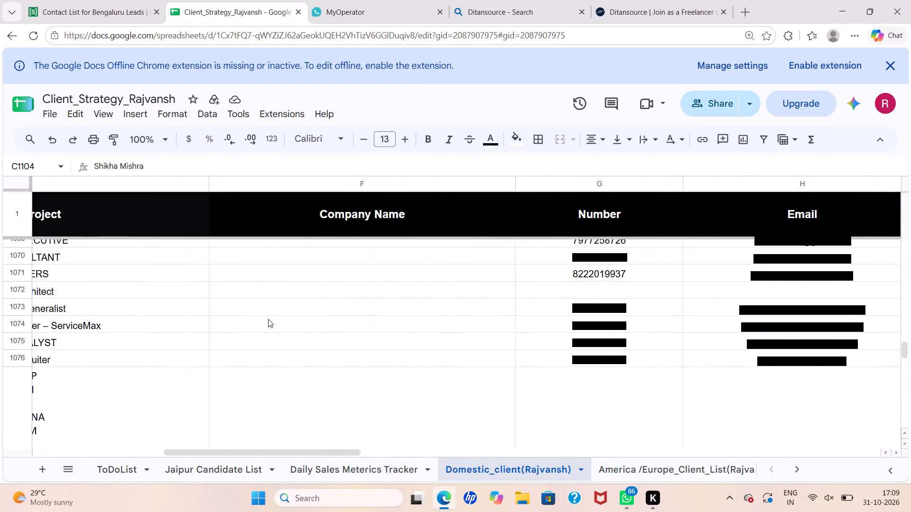
scroll(268, 319, "down", 2)
scroll(268, 319, "left", 2)
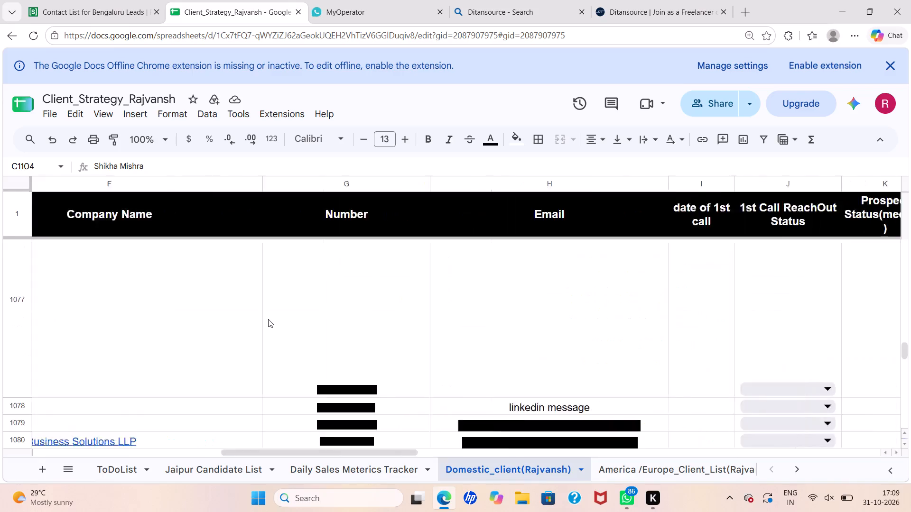
scroll(268, 319, "left", 5)
scroll(268, 319, "right", 1)
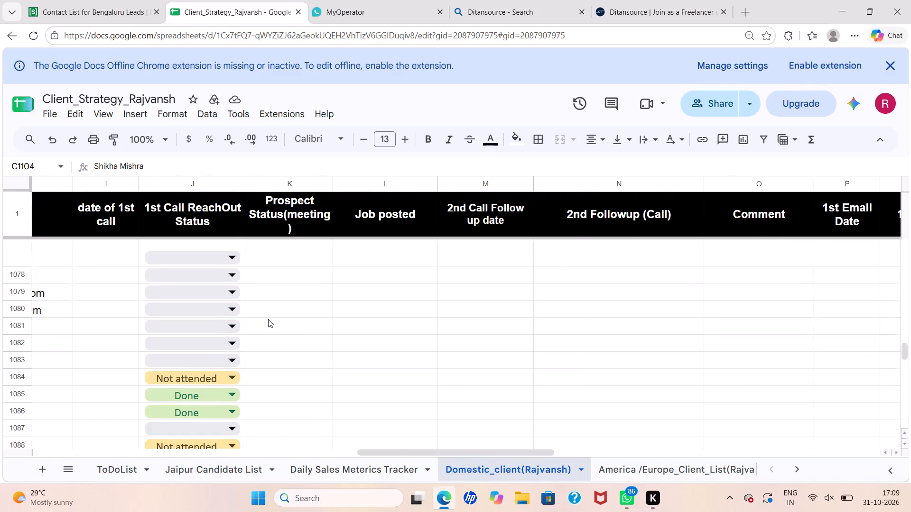
Look through the 10/26/2026 leads around the EarlyJobs.ai row in the Domestic_client sheet, checking names, roles, companies, contact details and call status.
scroll(268, 319, "right", 3)
scroll(268, 319, "up", 3)
scroll(268, 319, "down", 1)
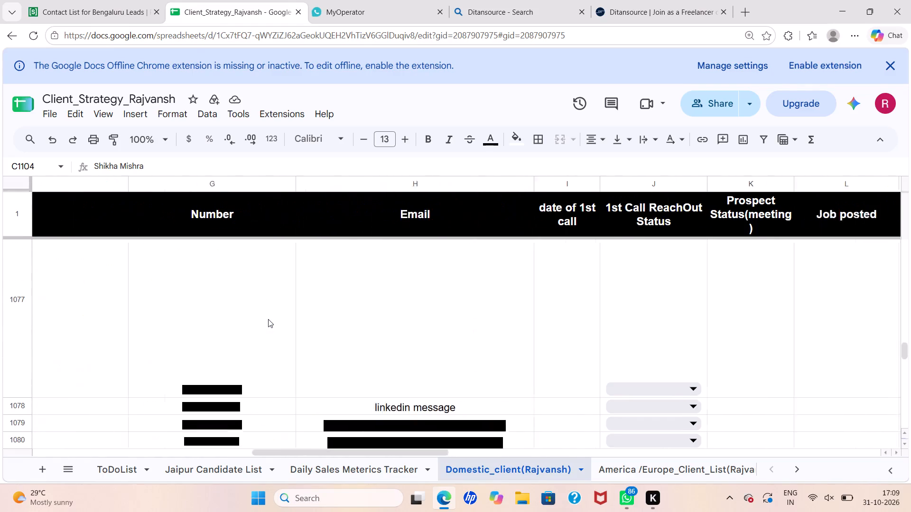
scroll(268, 319, "down", 1)
scroll(268, 319, "right", 2)
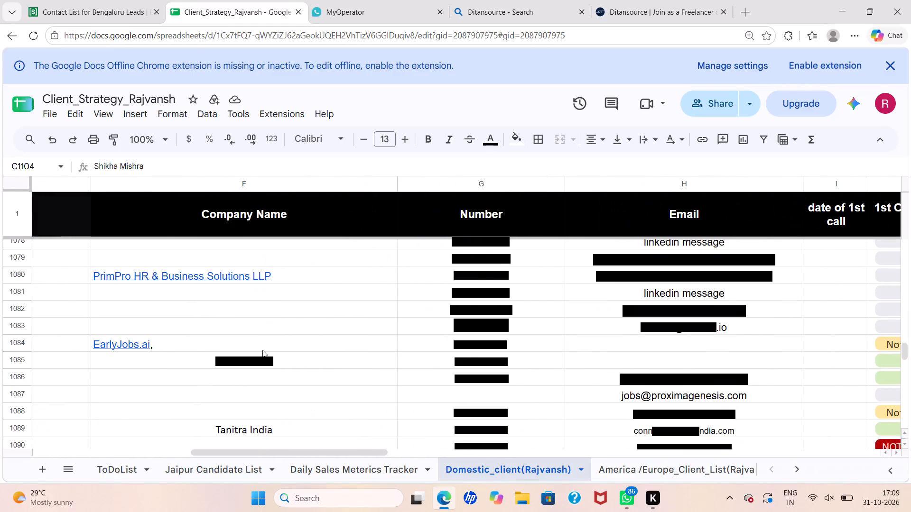
left_click(301, 357)
scroll(301, 357, "right", 4)
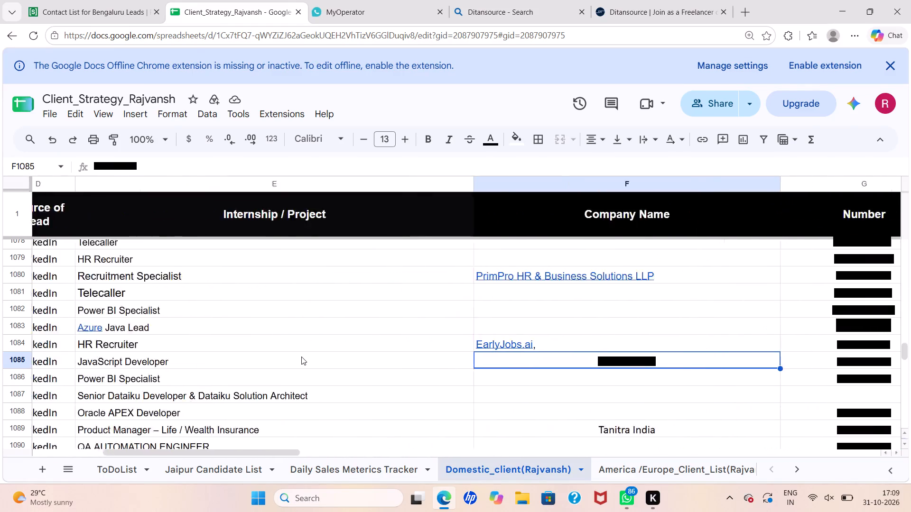
scroll(301, 357, "right", 4)
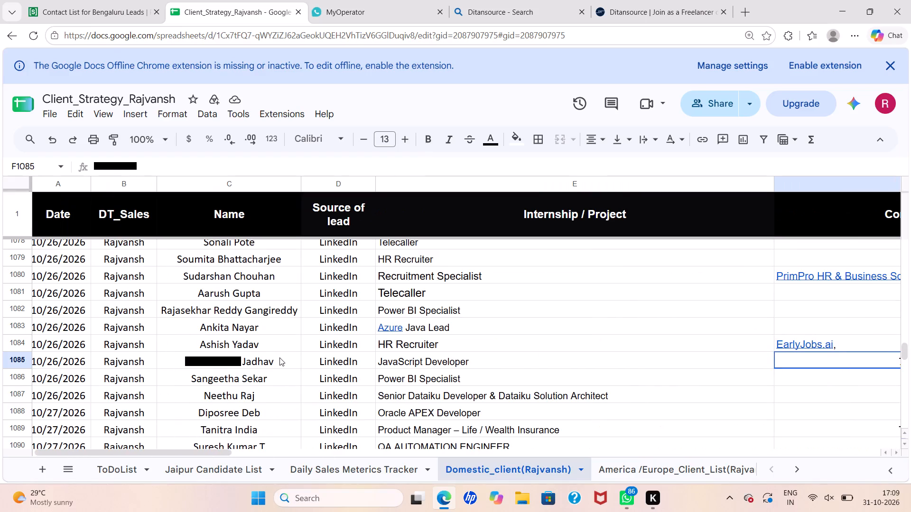
Go back to the open Ditansource web search results.
left_click(335, 0)
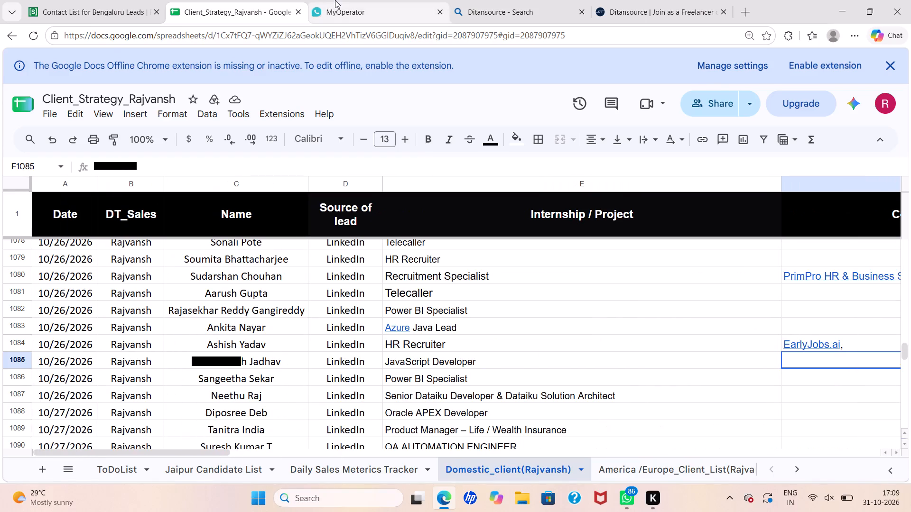
left_click(500, 0)
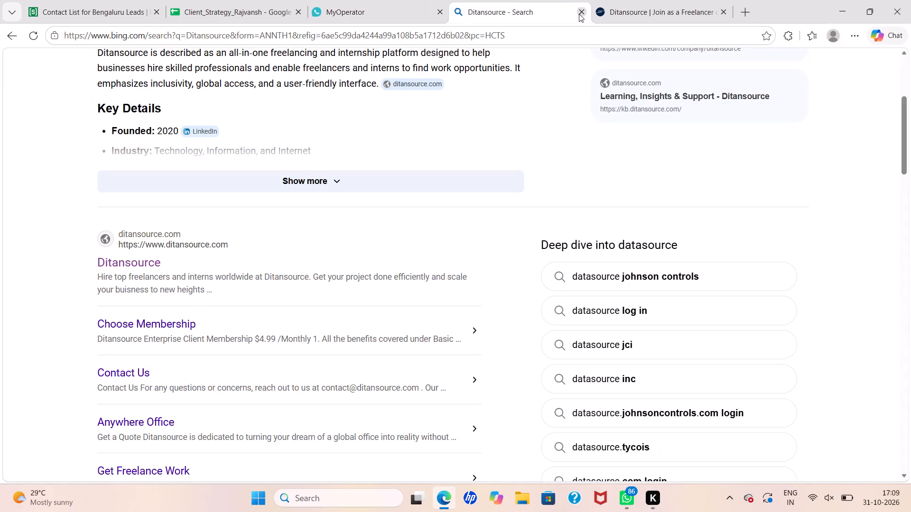